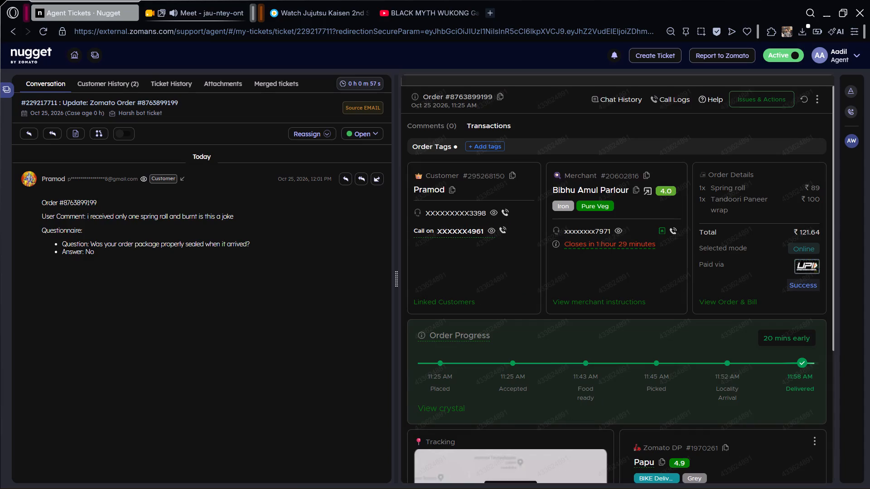
Request a callback to call the merchant Bibhu Amul Parlour about the order, proceeding with Call Anyway.
left_click(672, 229)
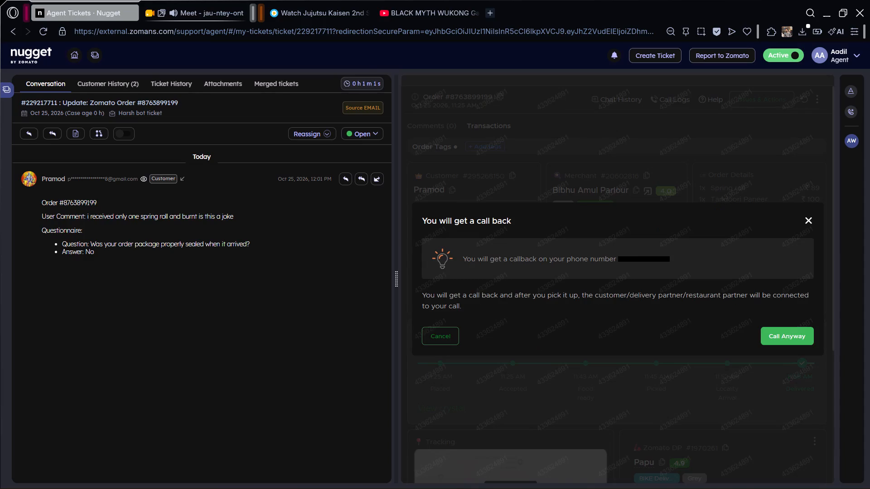
left_click(778, 344)
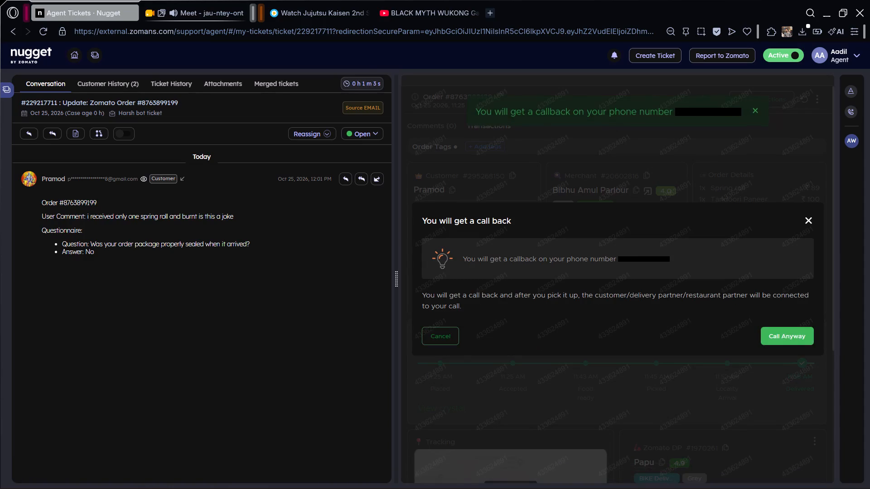
double_click(672, 234)
left_click(771, 330)
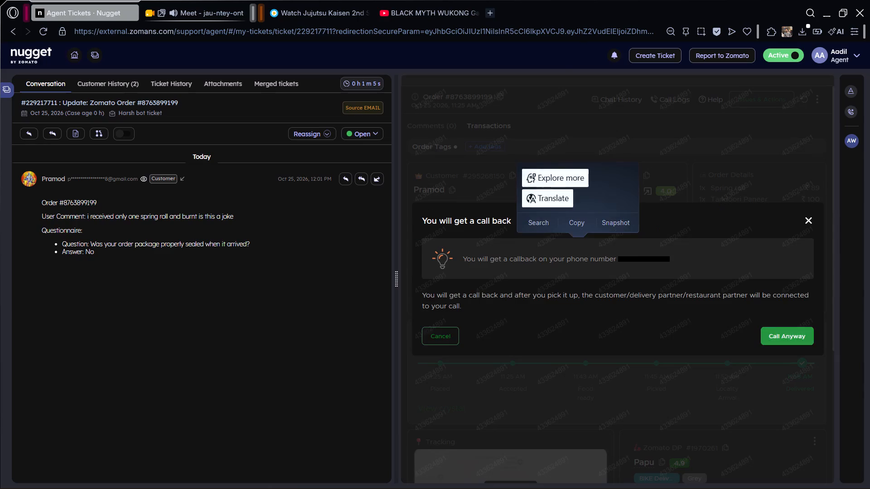
Add the Poor Quality tag to the order.
left_click(493, 144)
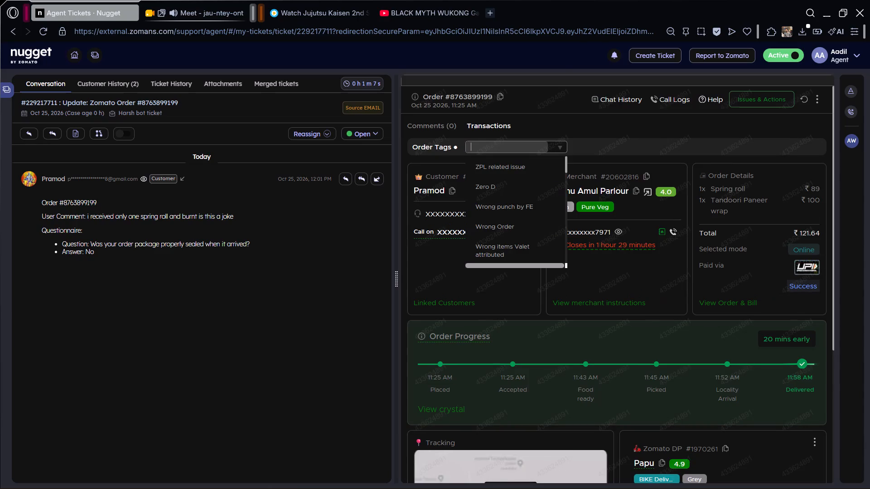
type("poo")
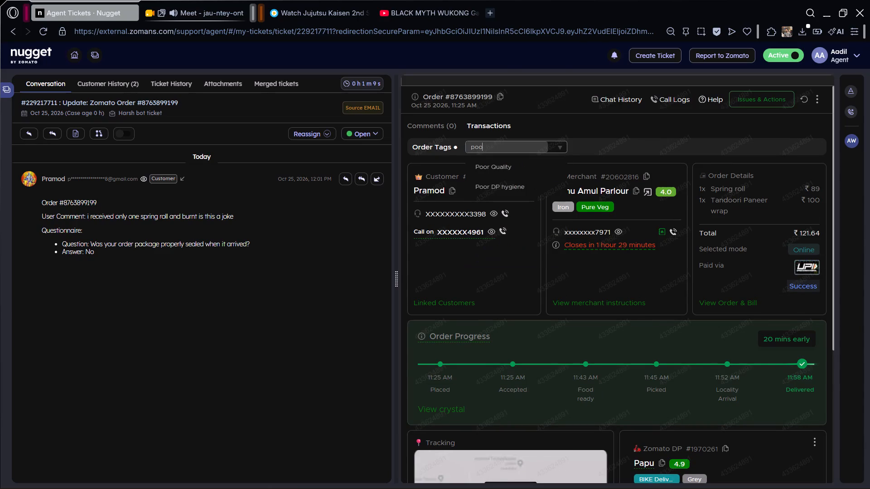
left_click(478, 165)
left_click(590, 150)
left_click(546, 139)
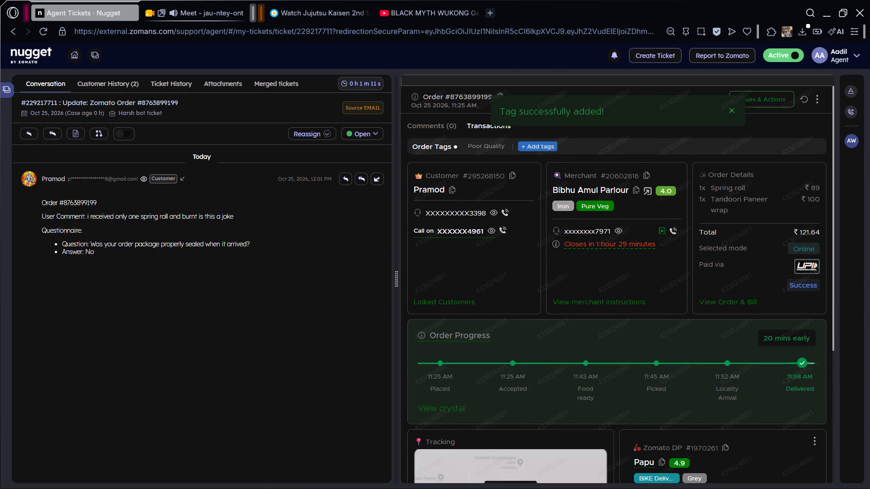
Add the Missing Item tag to the order.
left_click(546, 146)
type("mi")
left_click(554, 189)
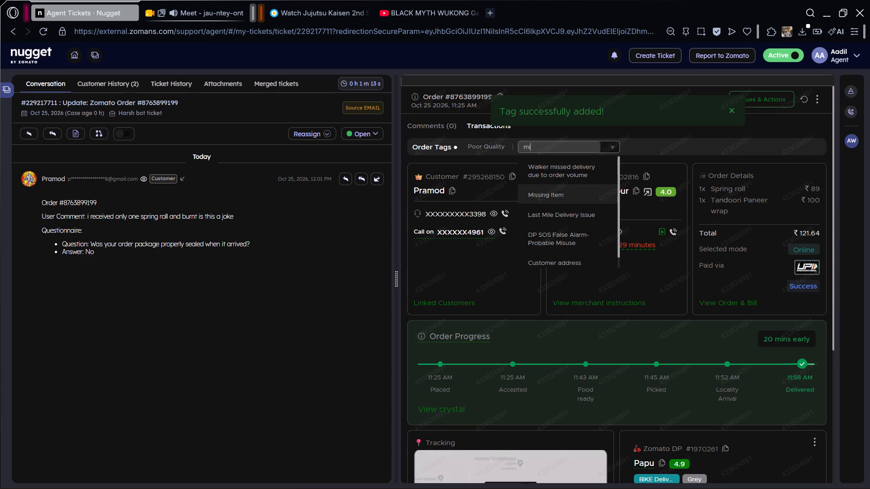
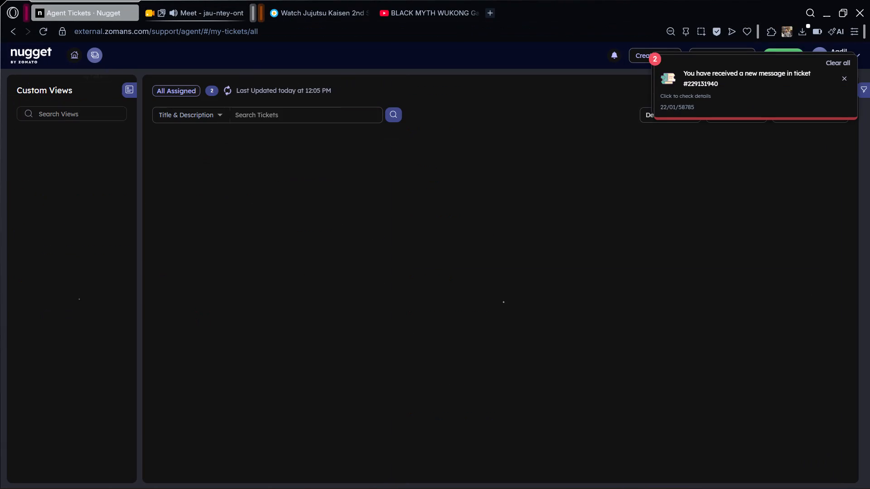
left_click(314, 250)
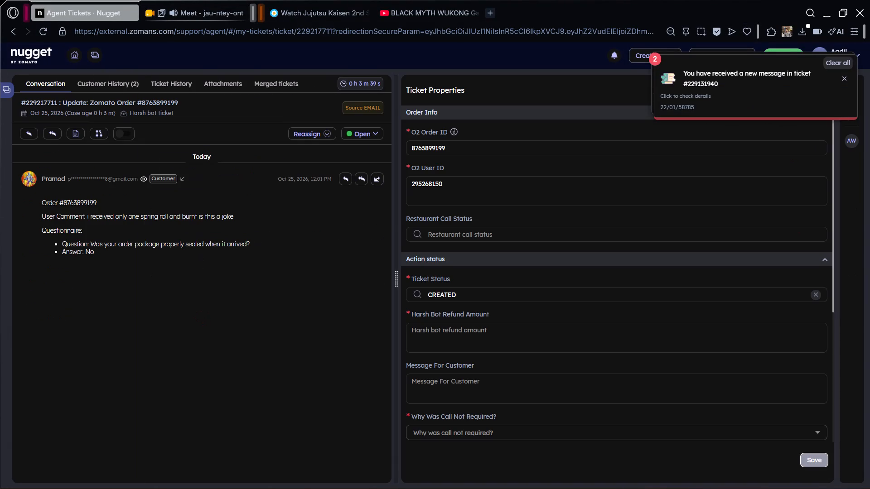
left_click(836, 60)
left_click(850, 141)
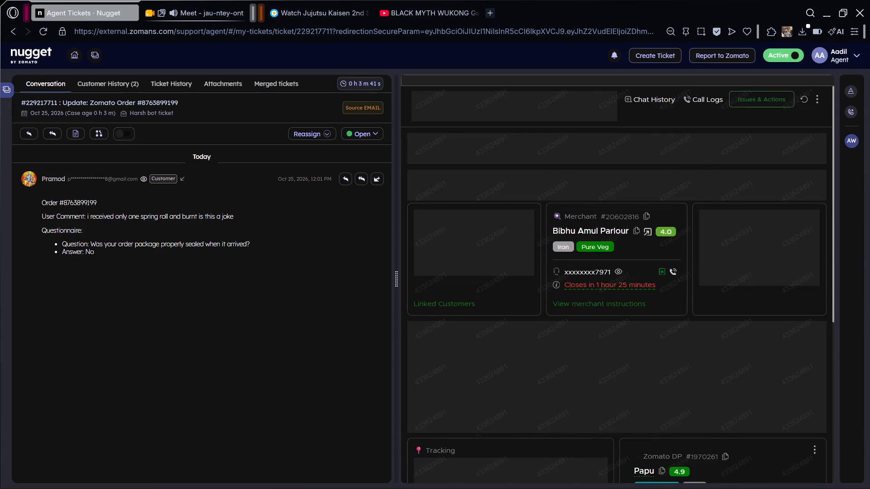
Request a callback to reach the merchant Bibhu Amul Parlour, proceeding with Call Anyway, and repeat the request once.
left_click(674, 229)
left_click(776, 306)
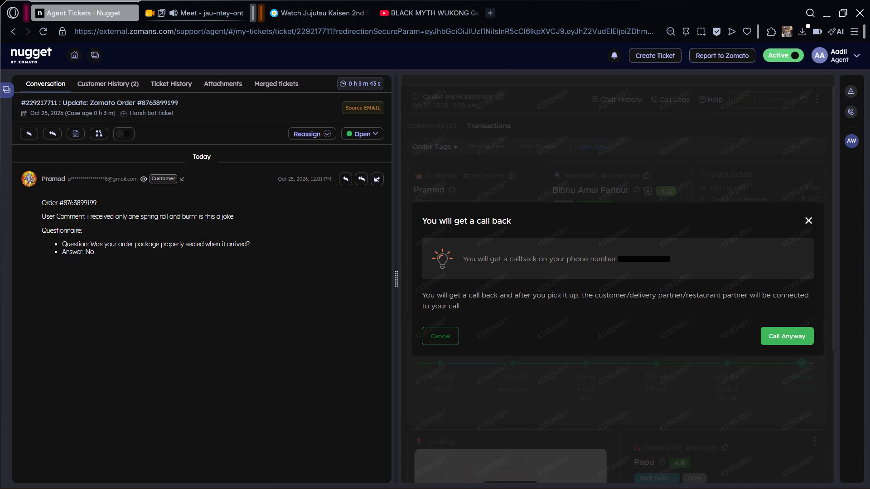
left_click(777, 332)
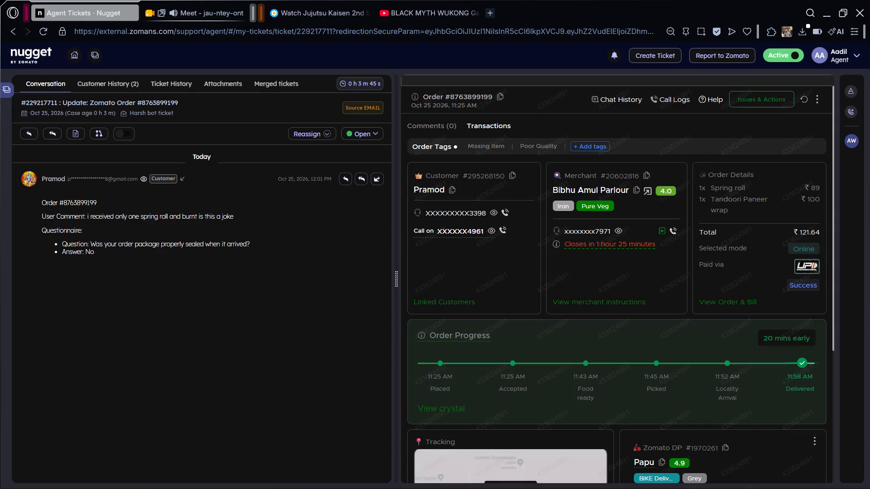
left_click(671, 233)
left_click(788, 331)
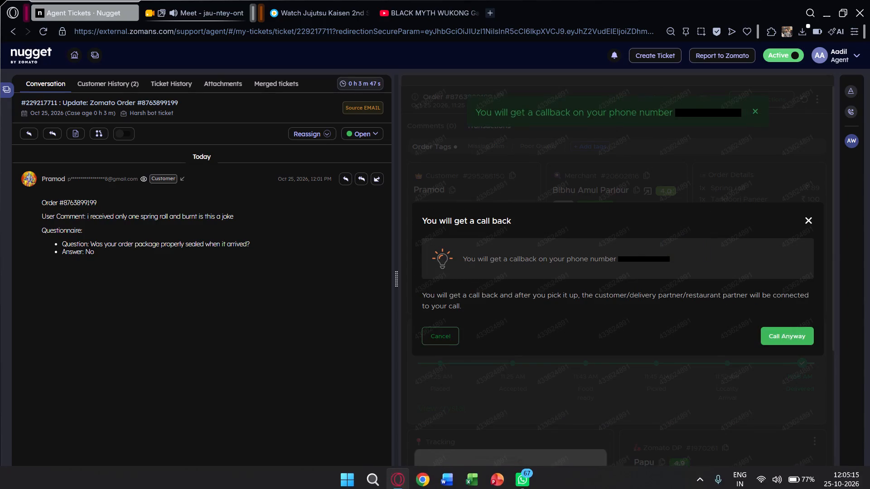
left_click(664, 101)
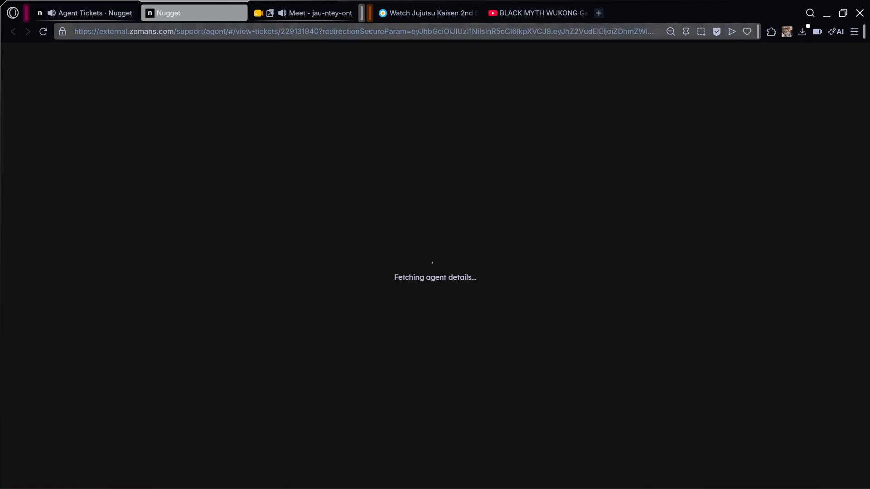
left_click(240, 14)
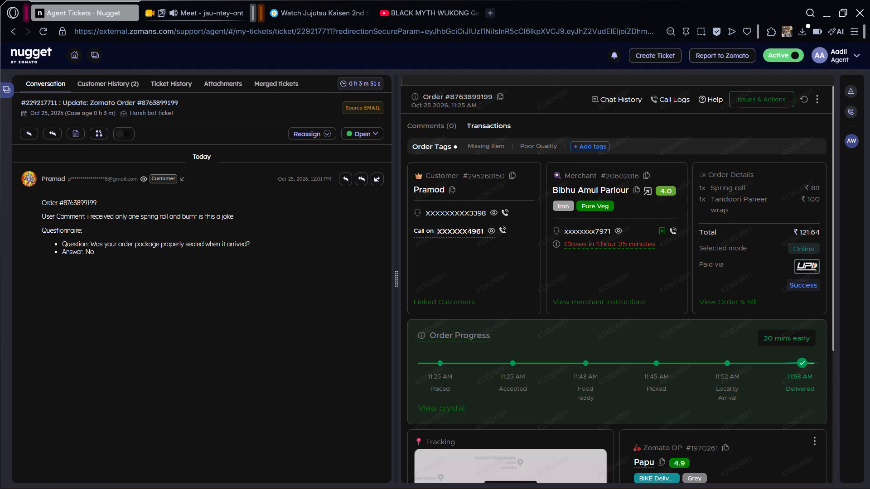
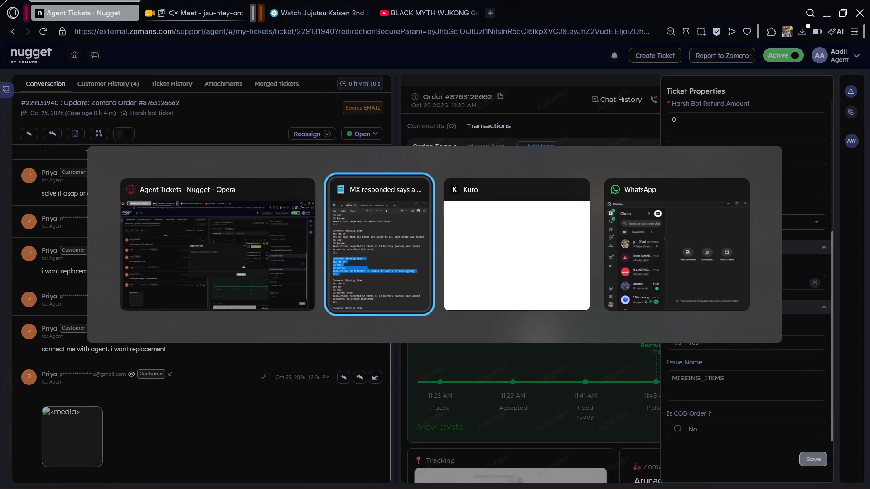
Copy the Missing item template with MX ur, the DP statement and the CX history rejection from Notepad into the ticket's private note.
scroll(301, 303, "up", 1)
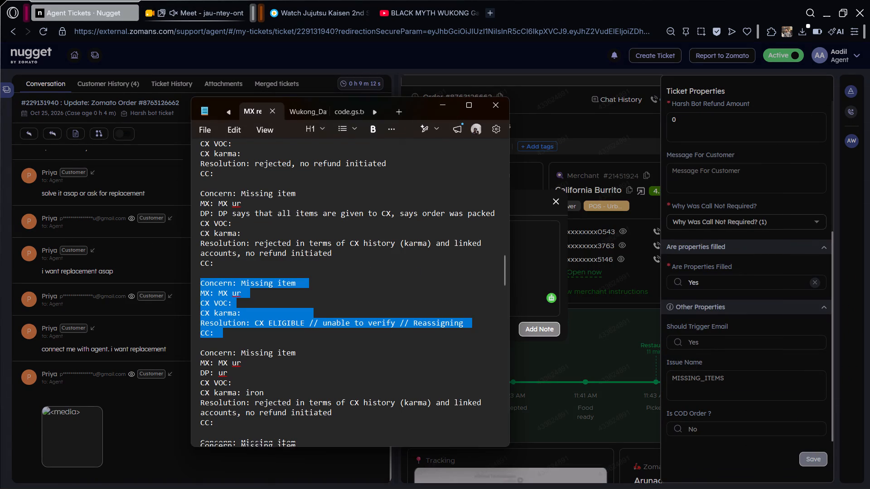
scroll(301, 303, "up", 1)
scroll(242, 331, "up", 4)
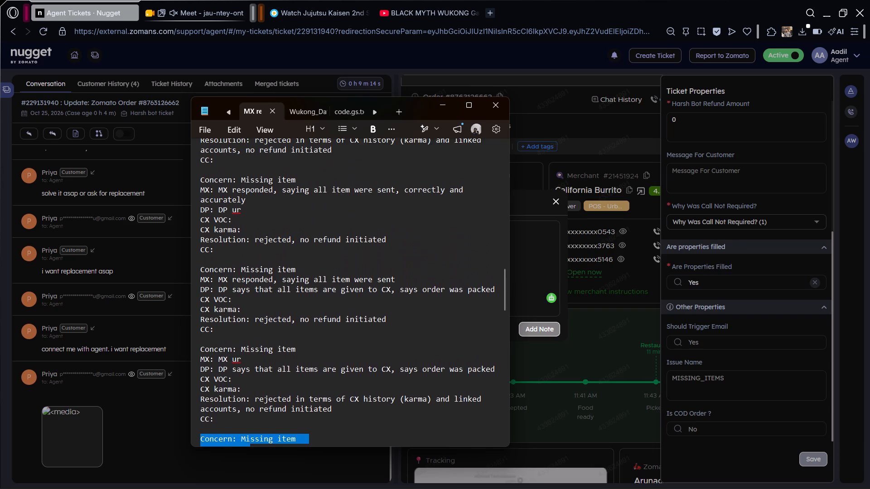
scroll(241, 331, "up", 3)
scroll(241, 331, "down", 4)
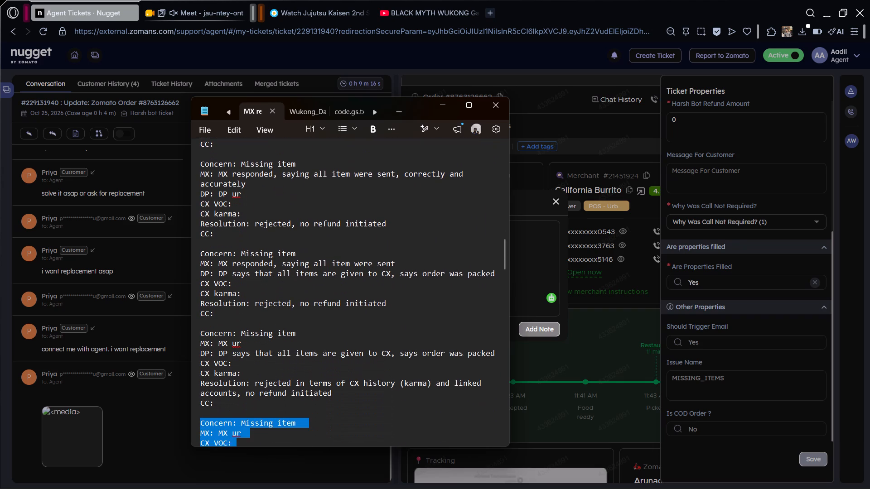
left_click_drag(220, 369, 193, 293)
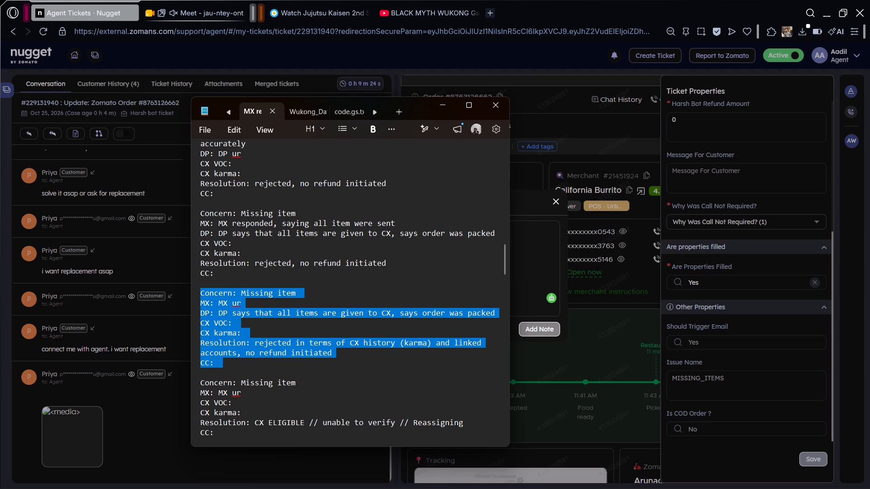
key("ctrl+c")
left_click(541, 257, "ctrl")
key("ctrl+v")
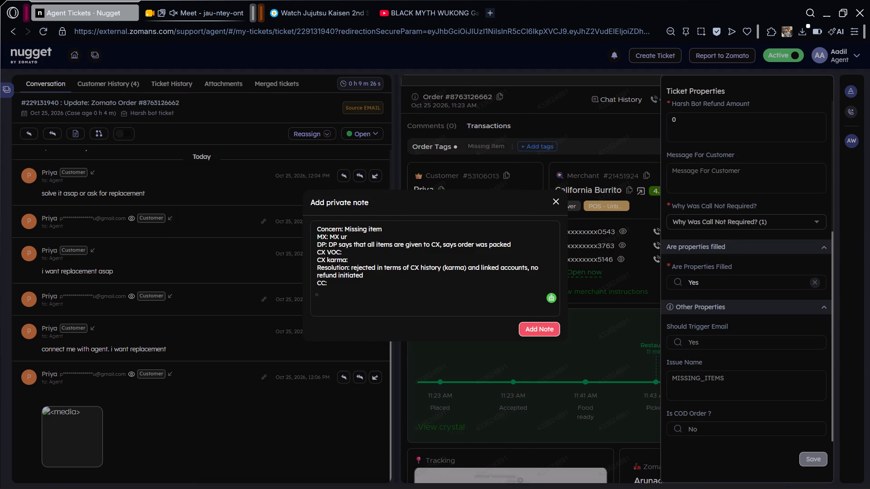
Replace the DP statement in the private note with "nr" and close the note draft.
left_click_drag(518, 244, 337, 246)
key("BackSpace")
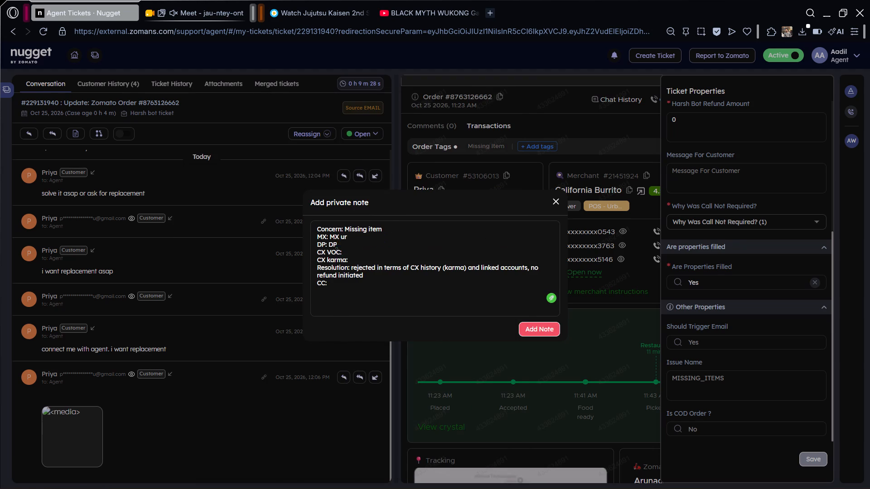
key("BackSpace")
key("BackSpace")
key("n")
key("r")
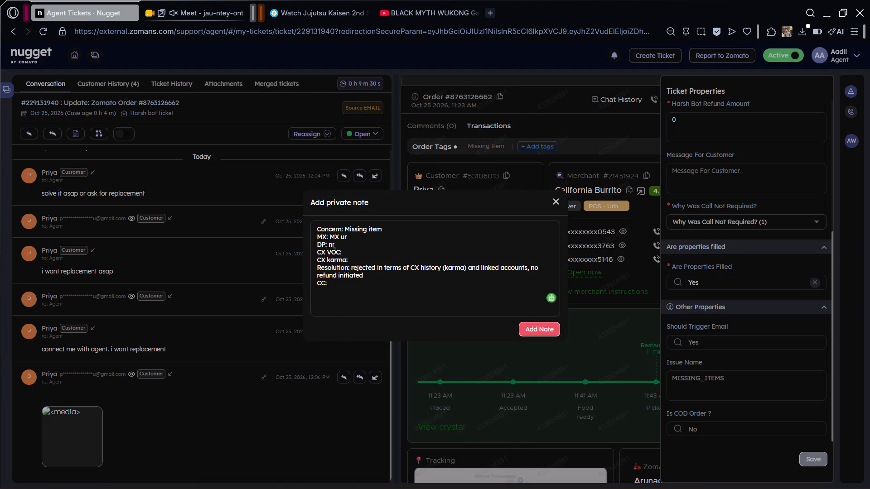
left_click(556, 199)
Check the customer's linked accounts, and close the linked customers view and the ticket properties.
left_click(463, 292)
left_click(852, 86)
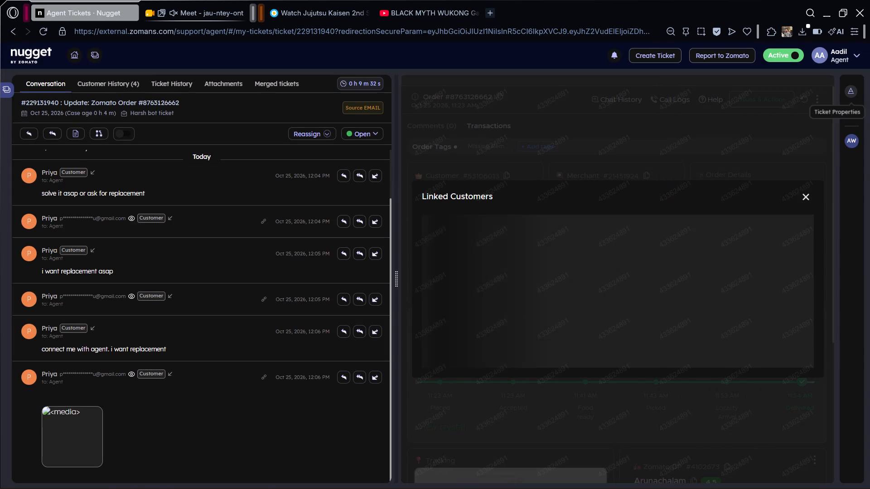
left_click(666, 106)
Copy the customer's comment "sour cream and dressing is missing" from the conversation into the private note's CX VOC line.
scroll(145, 194, "up", 2)
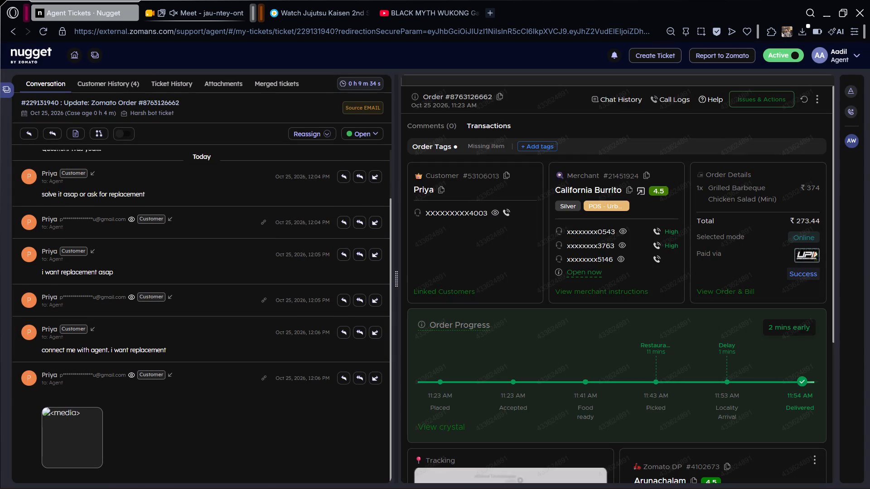
scroll(145, 194, "up", 7)
left_click(146, 198)
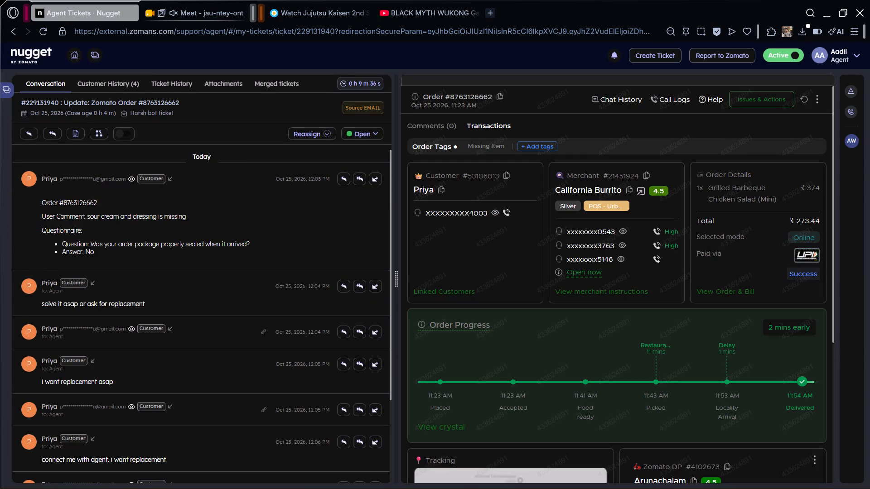
left_click_drag(88, 216, 221, 207)
key("ctrl+c")
left_click(76, 140, "ctrl")
left_click(75, 131, "ctrl")
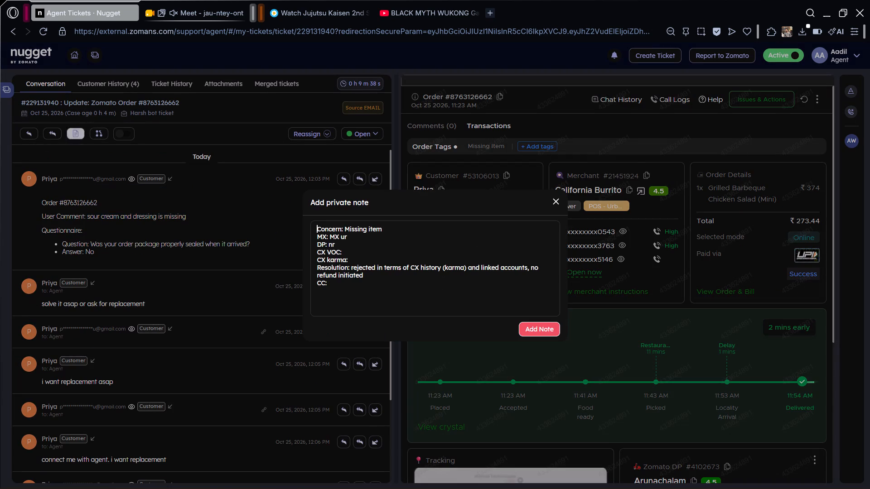
left_click(396, 253, "ctrl")
key("ctrl+v")
Fill in CX karma as "iron" and CC as "1", and add the private note to the ticket.
left_click(386, 260)
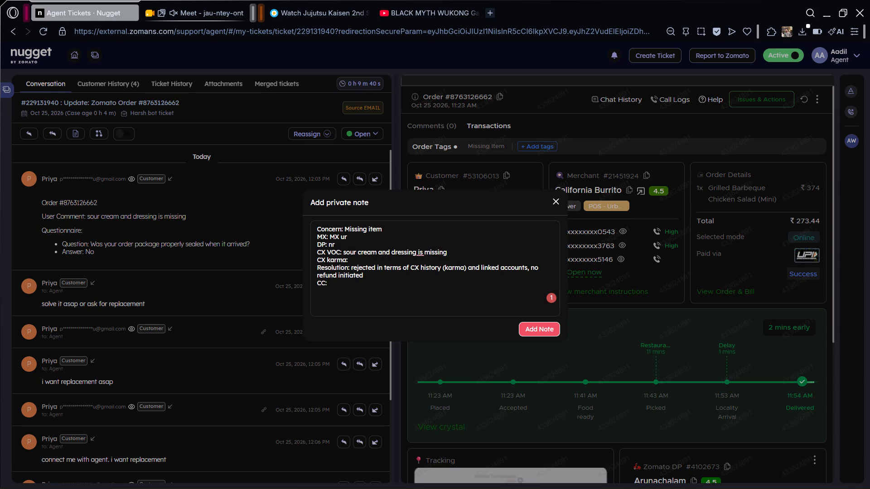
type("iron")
left_click(361, 296)
left_click(361, 289)
left_click(420, 287)
left_click(416, 282)
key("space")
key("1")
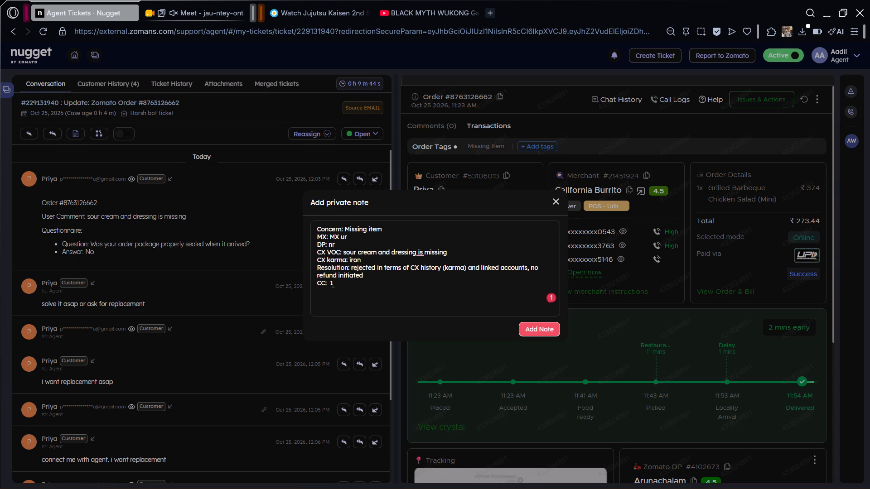
left_click(549, 330)
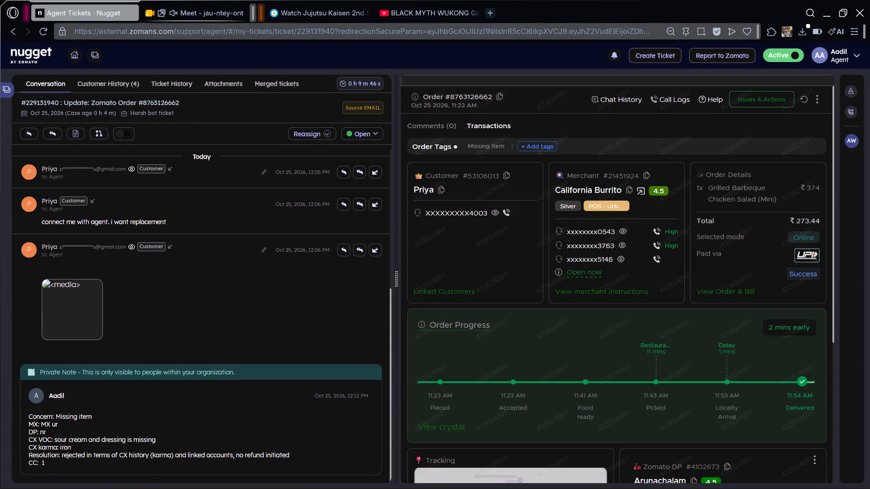
Unmute the Meet tab's audio.
left_click(171, 11)
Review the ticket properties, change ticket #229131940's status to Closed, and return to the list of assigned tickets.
left_click(859, 94)
left_click(852, 94)
scroll(771, 294, "up", 5)
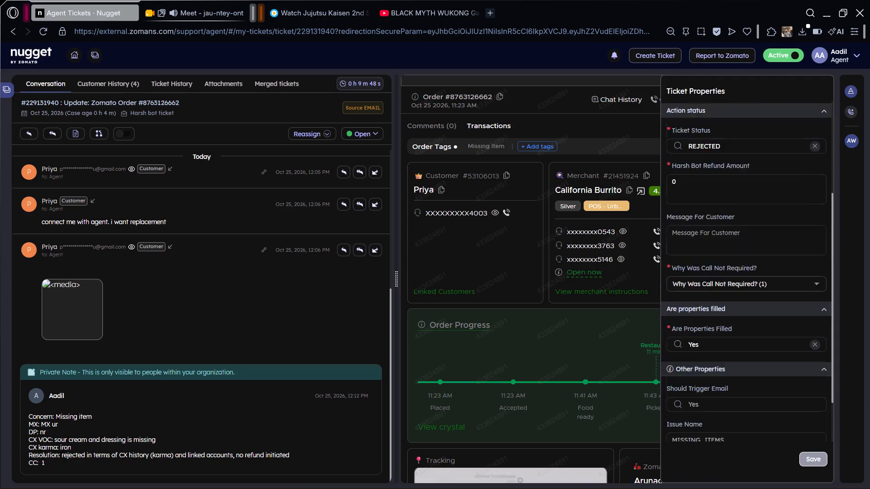
left_click(359, 133)
left_click(320, 164)
left_click(542, 296)
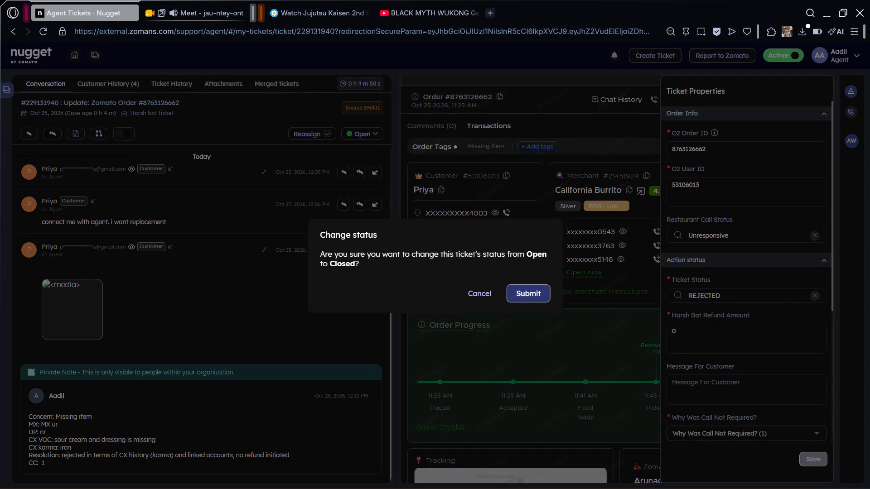
left_click(97, 51)
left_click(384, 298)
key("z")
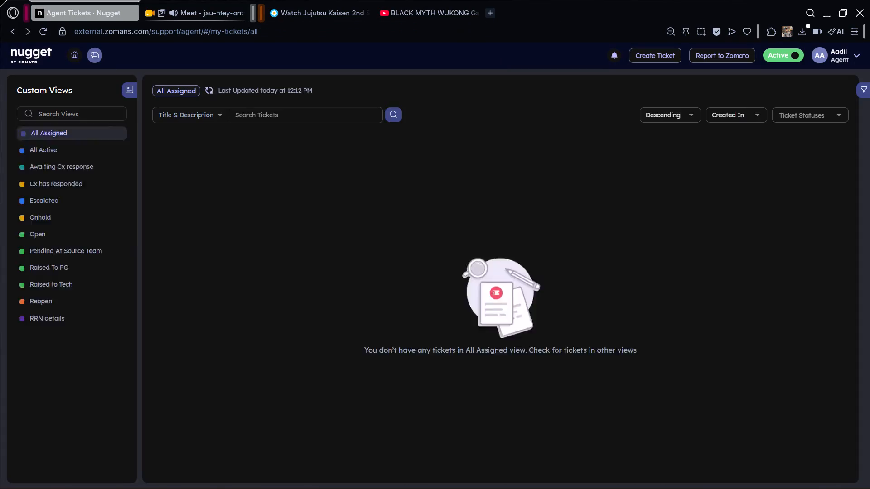
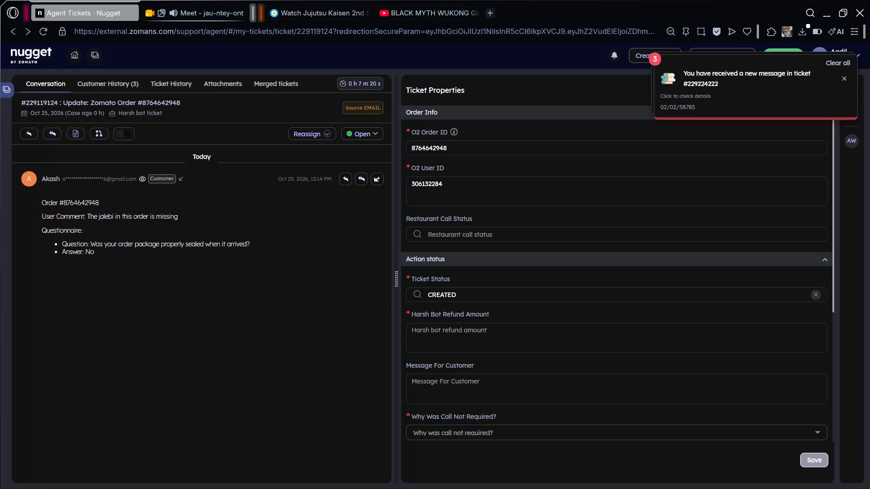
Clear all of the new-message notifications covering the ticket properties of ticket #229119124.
left_click(843, 62)
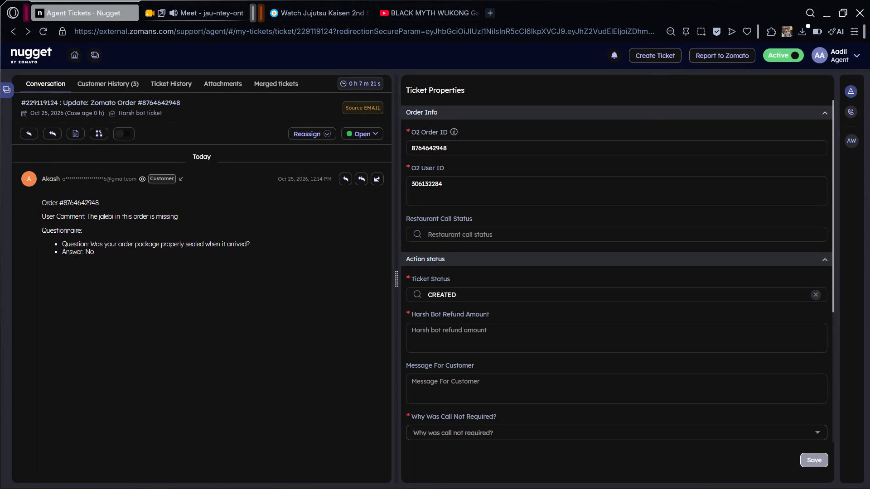
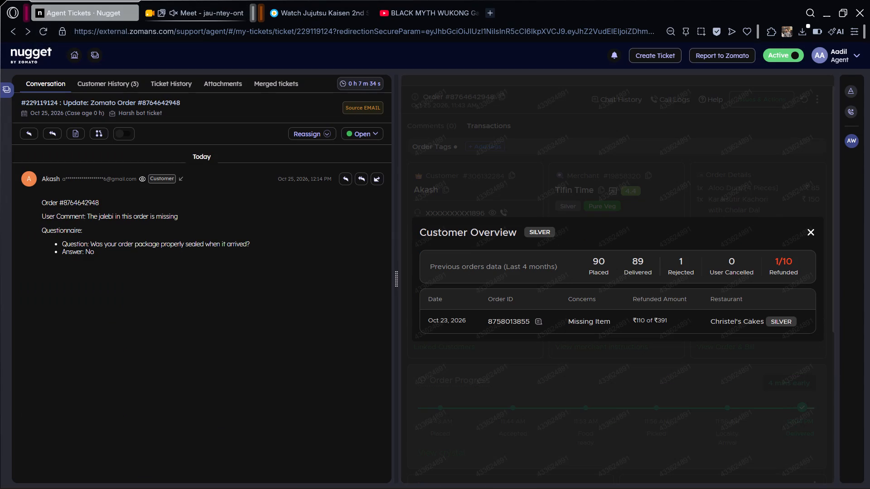
left_click(514, 375)
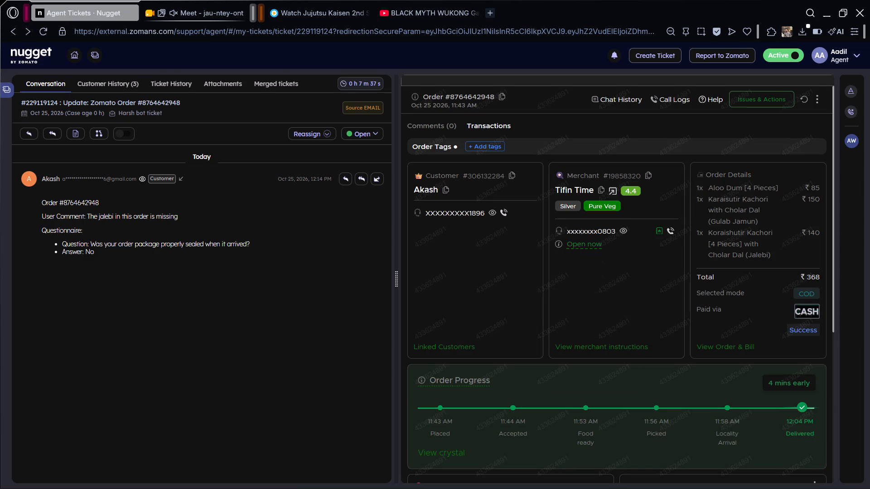
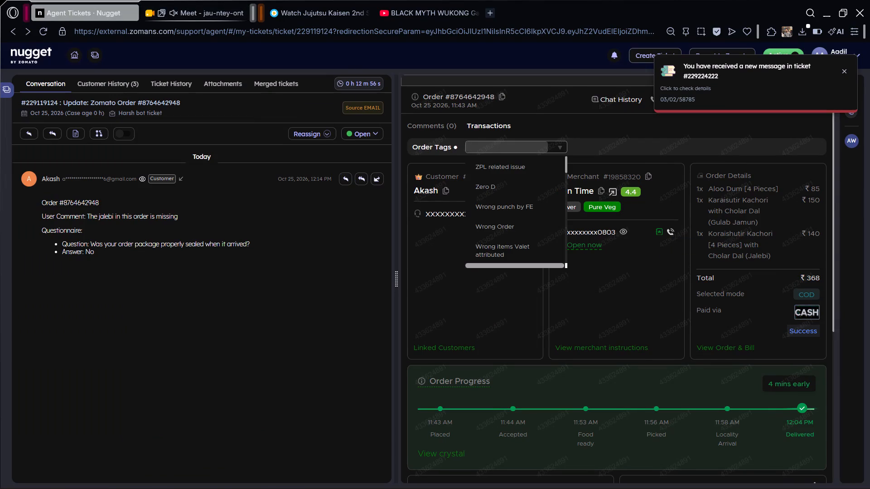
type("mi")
left_click(502, 186)
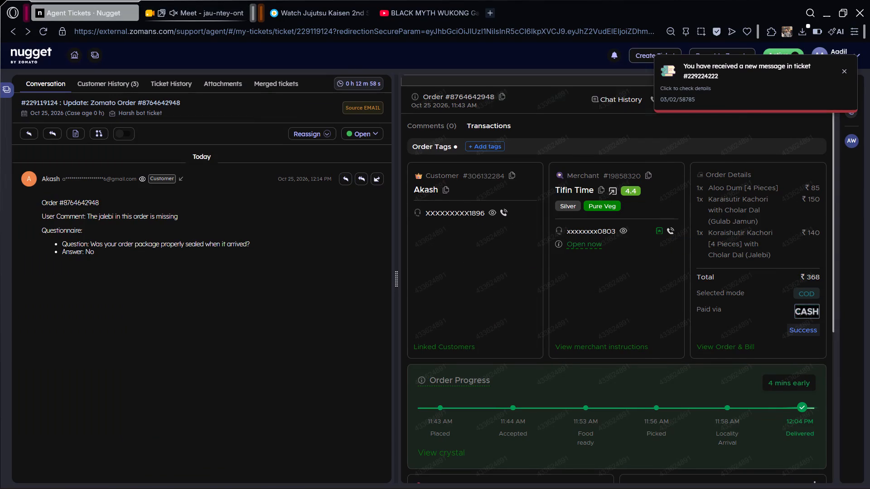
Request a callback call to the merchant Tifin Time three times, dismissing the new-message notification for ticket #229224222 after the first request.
left_click(667, 228)
left_click(786, 336)
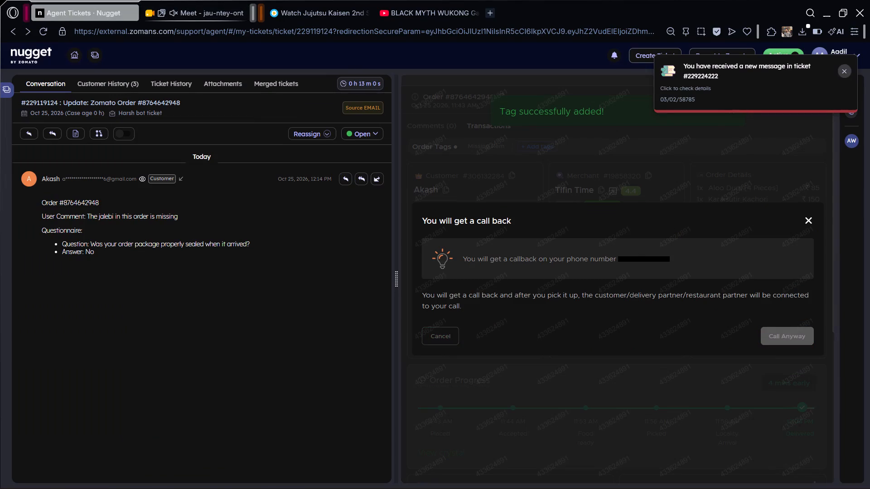
left_click(846, 70)
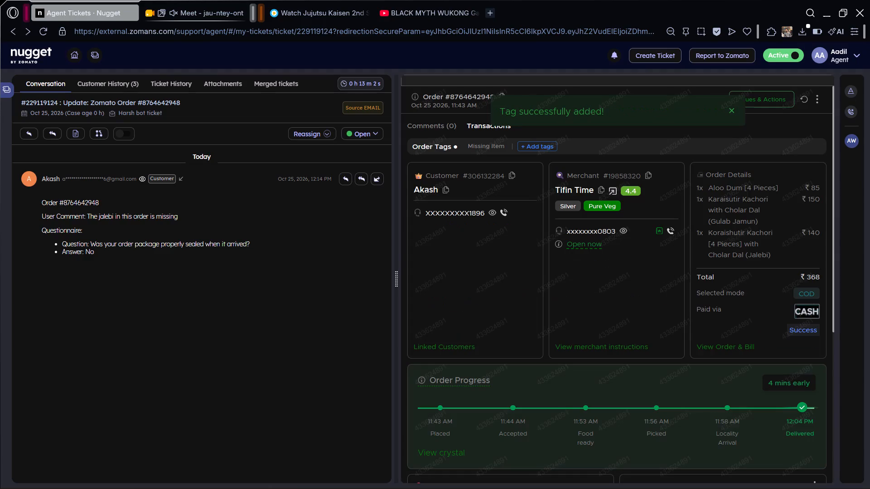
left_click(669, 232)
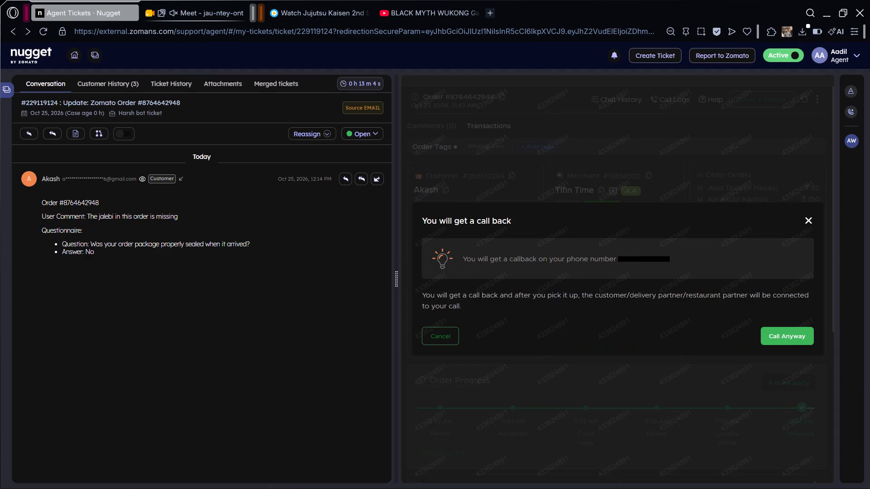
left_click(781, 325)
left_click(780, 330)
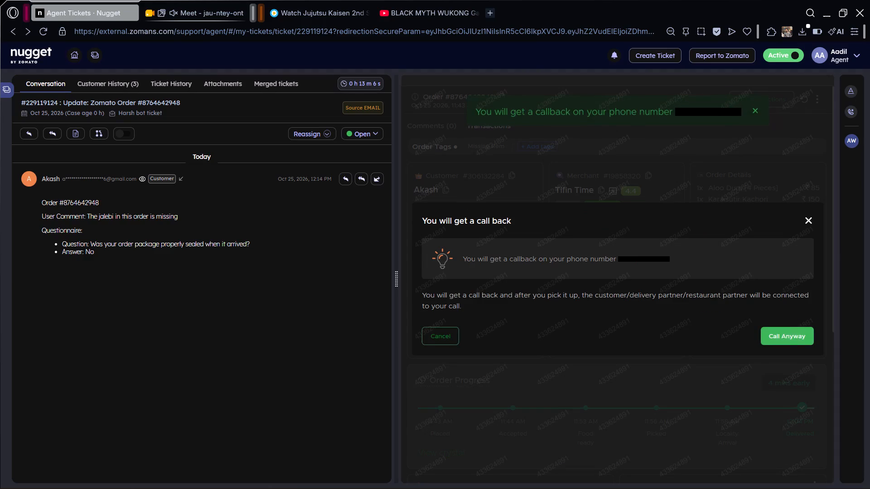
left_click(671, 224)
left_click(671, 227)
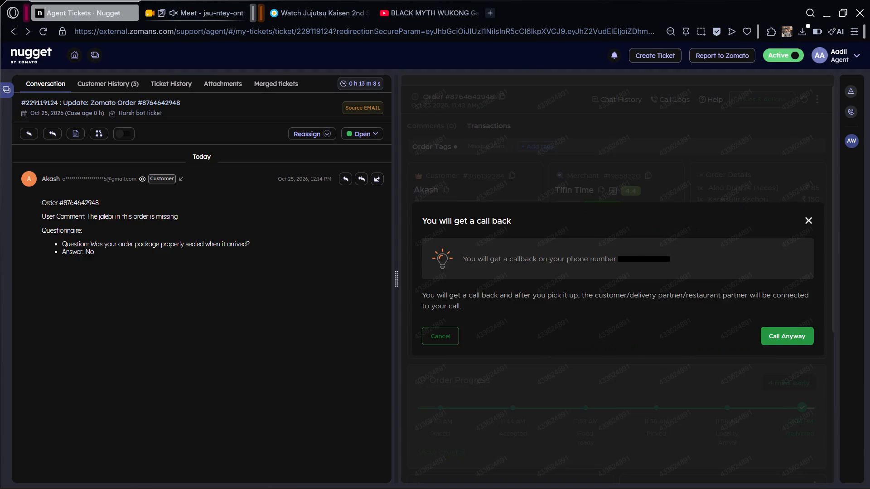
left_click(791, 339)
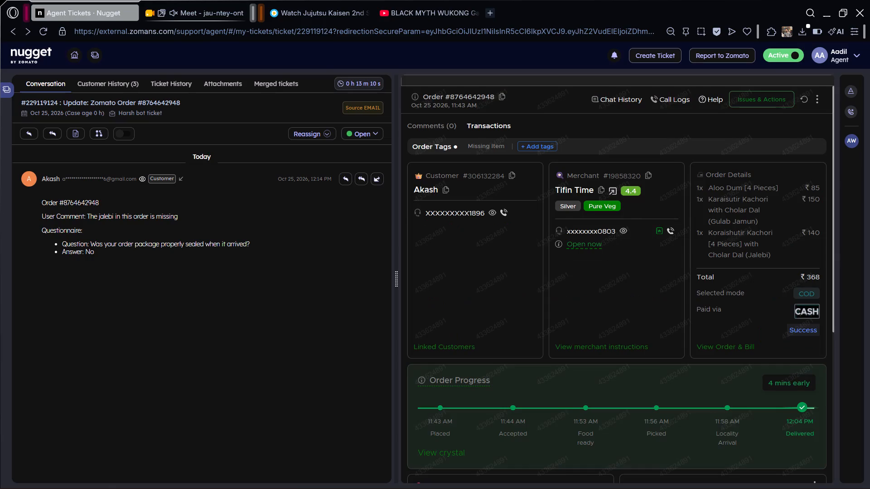
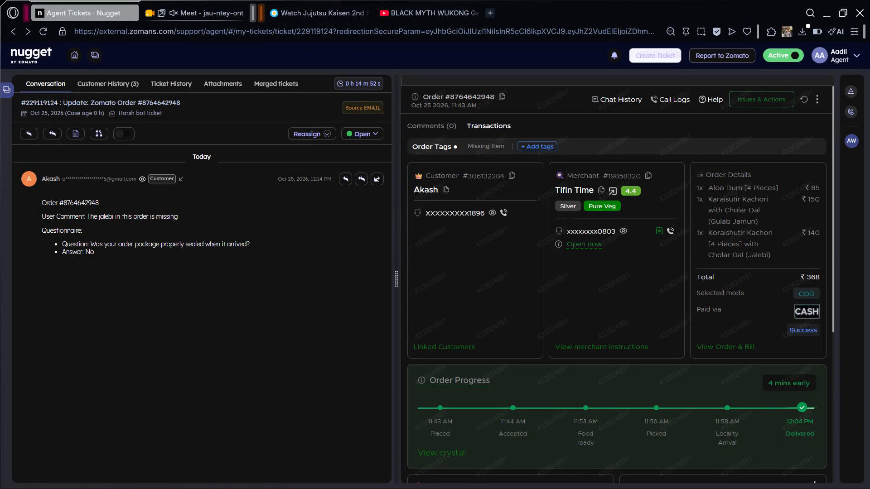
left_click(664, 110)
left_click(670, 99)
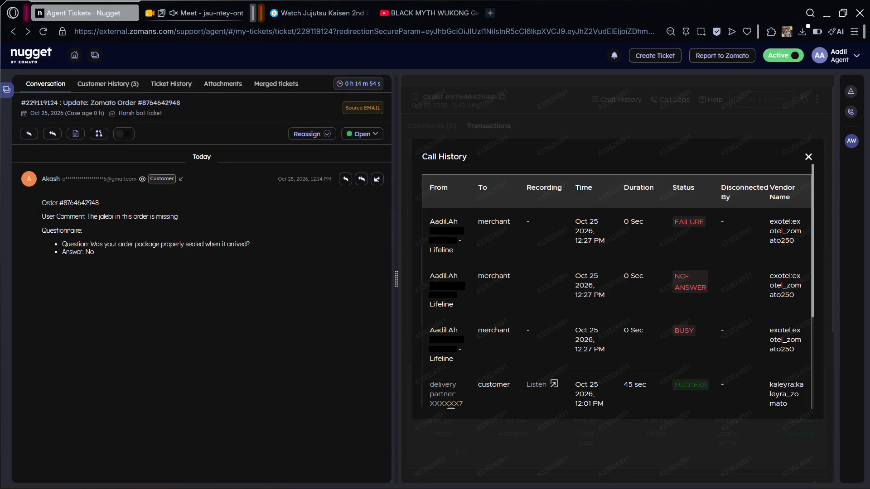
left_click(670, 98)
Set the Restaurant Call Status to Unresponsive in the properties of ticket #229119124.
left_click(846, 89)
left_click(742, 235)
left_click(720, 268)
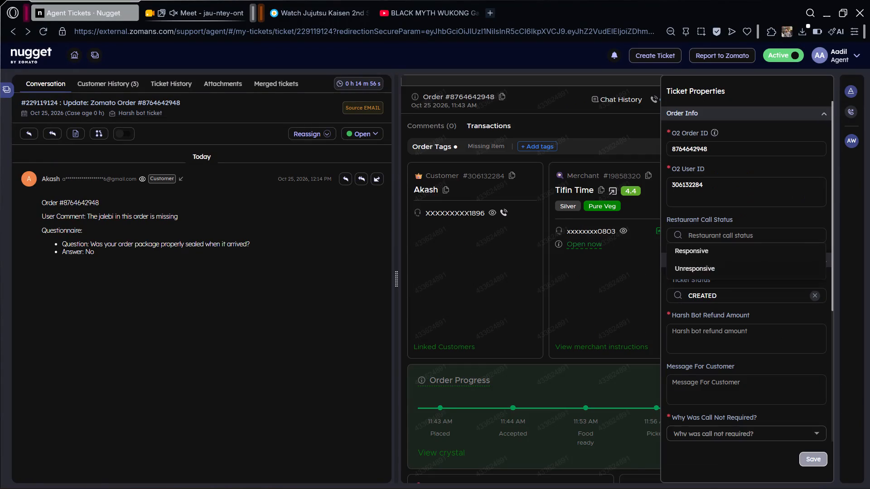
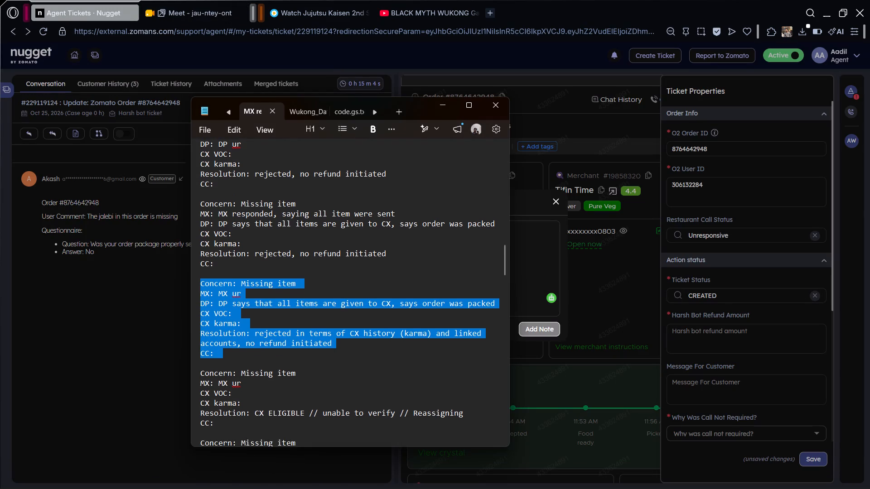
left_click_drag(217, 406, 193, 354)
right_click(209, 371)
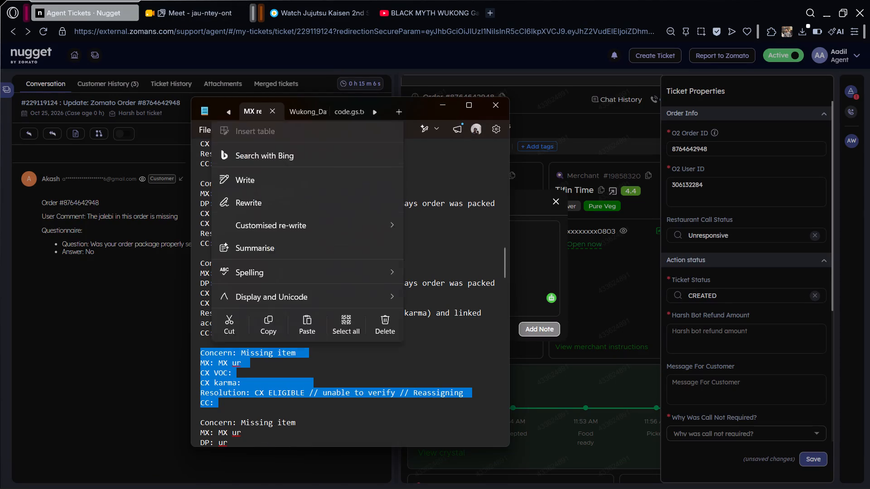
left_click(268, 342)
left_click(528, 250)
right_click(528, 250)
left_click(543, 362)
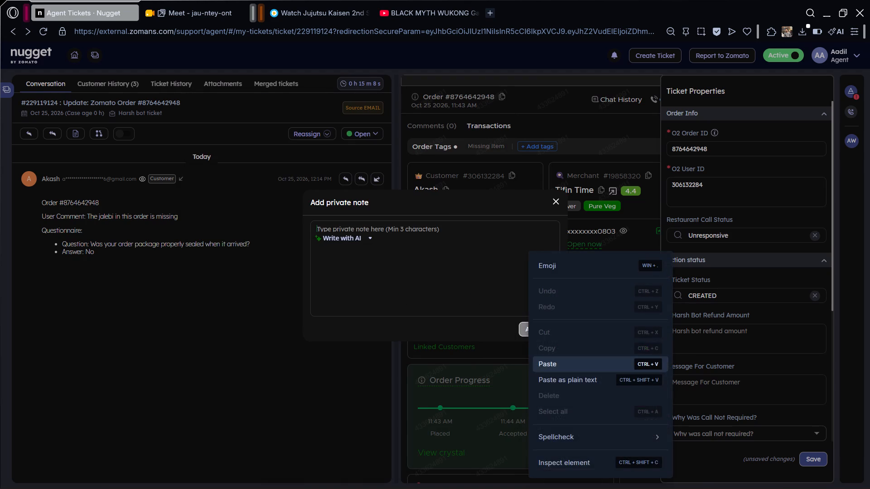
Copy the customer's comment "The jalebi in this order is missing" into the CX VOC line of the private note.
left_click(560, 203)
left_click_drag(194, 217, 111, 223)
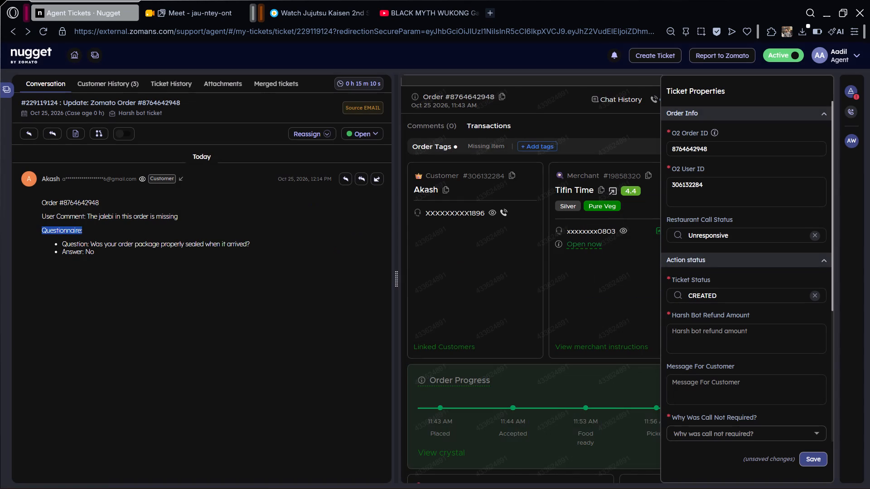
left_click_drag(111, 223, 87, 219)
left_click(126, 198)
left_click(76, 129)
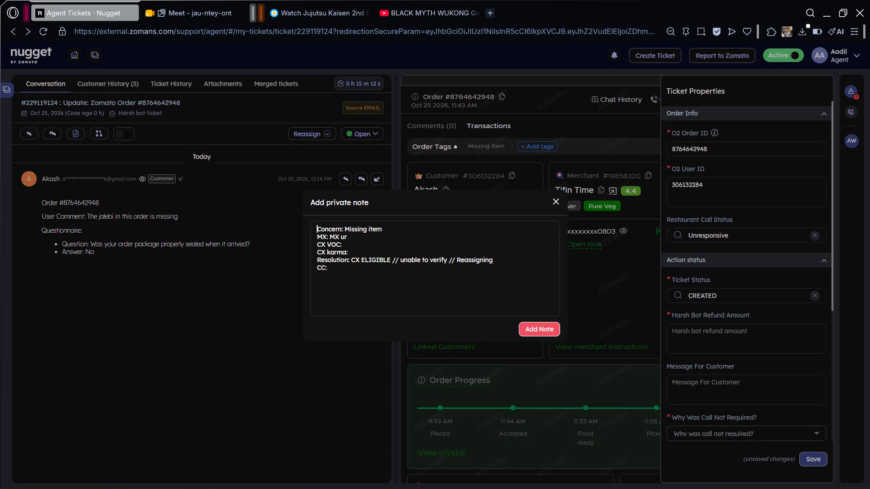
left_click(361, 245)
right_click(361, 245)
left_click(392, 357)
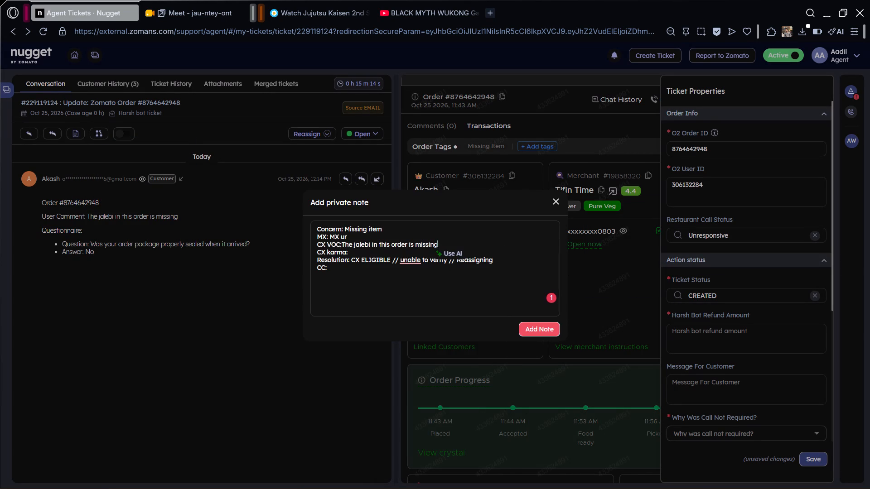
Fill in CX karma as silver and CC as 2, and add the private note to the ticket.
left_click(354, 267)
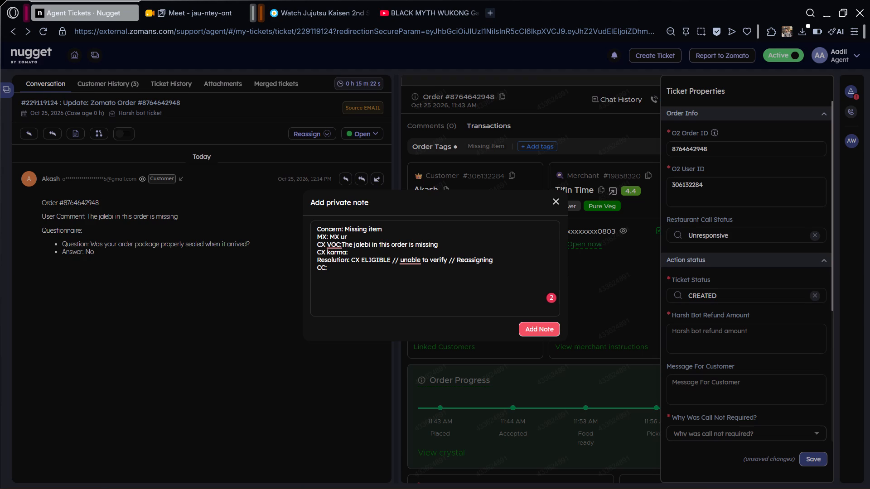
double_click(356, 255)
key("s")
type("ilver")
left_click(356, 267)
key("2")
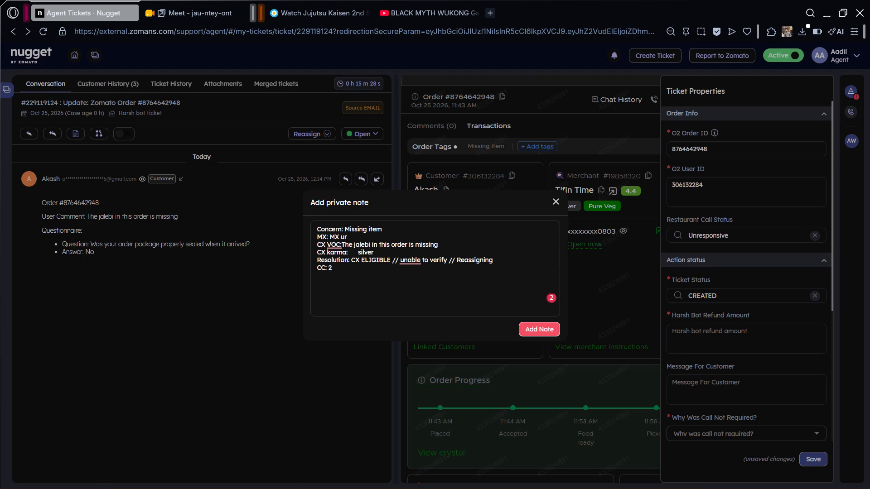
left_click(520, 331)
left_click(428, 192)
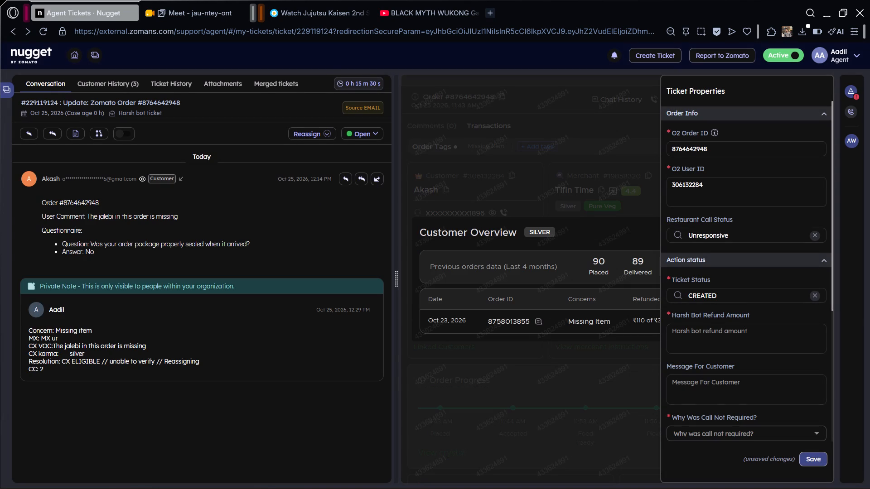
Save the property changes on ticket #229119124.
left_click(810, 458)
left_click(105, 59)
left_click(101, 54)
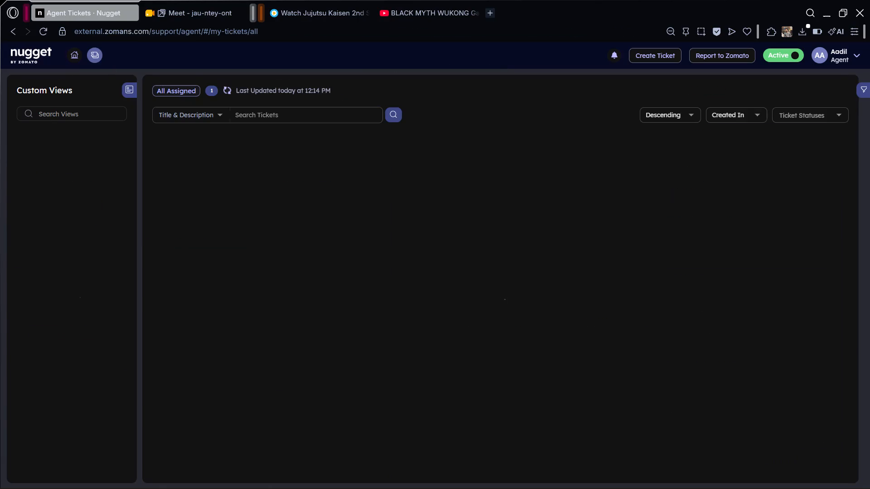
left_click(266, 173)
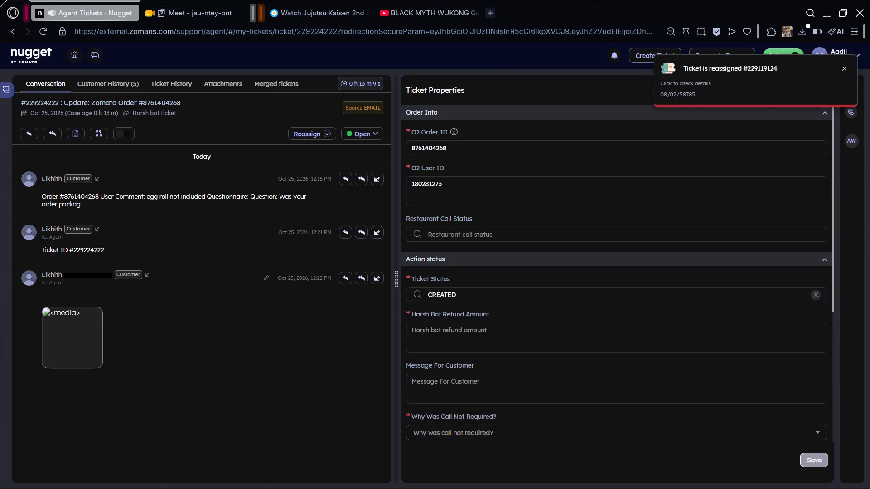
left_click(854, 143)
left_click(846, 76)
left_click(228, 10)
left_click(238, 11)
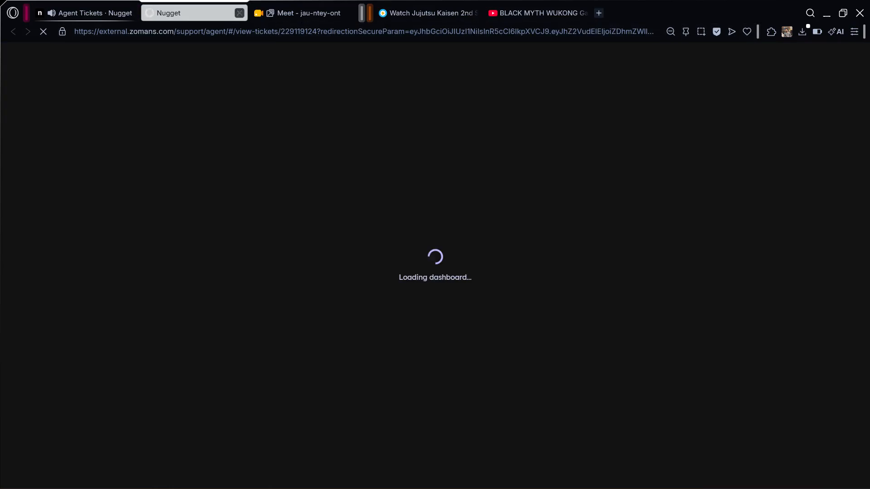
left_click(404, 188)
left_click(419, 189)
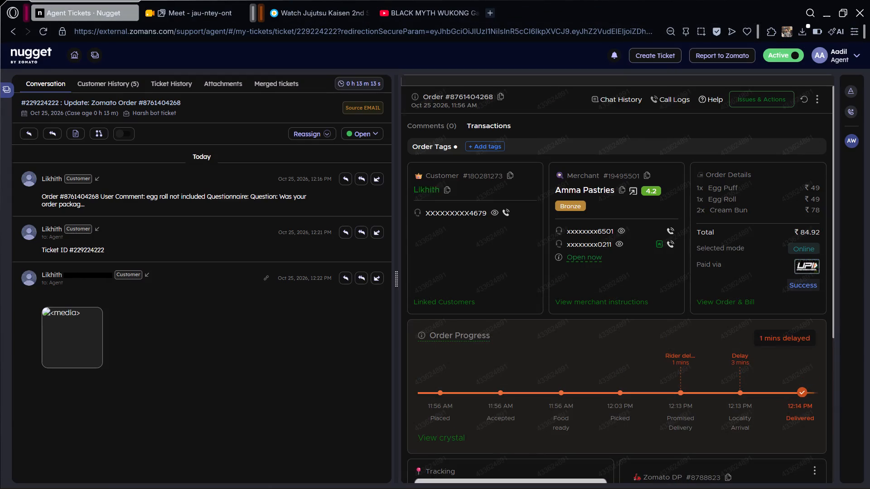
left_click(533, 381)
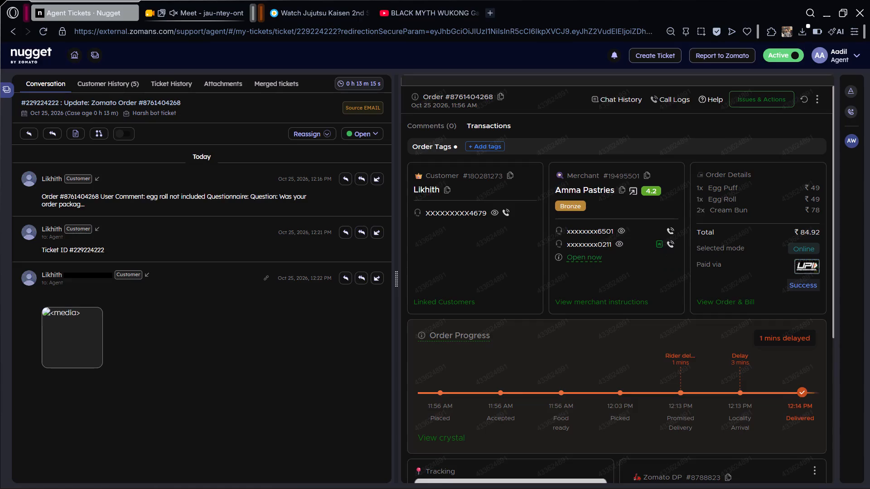
left_click(624, 187)
left_click(631, 187)
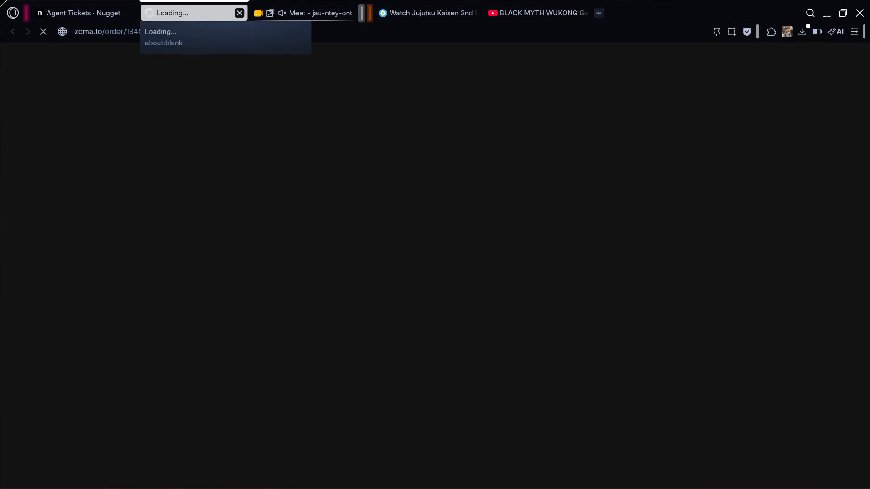
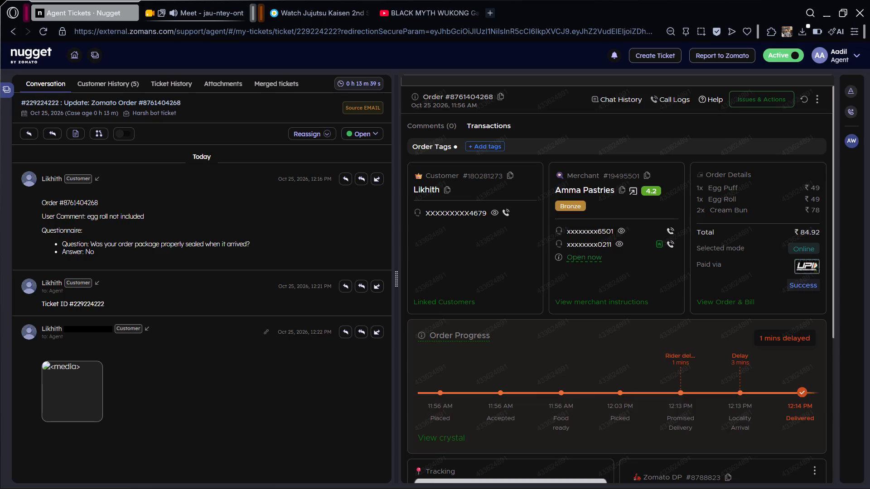
left_click(673, 245)
left_click(802, 352)
left_click(797, 340)
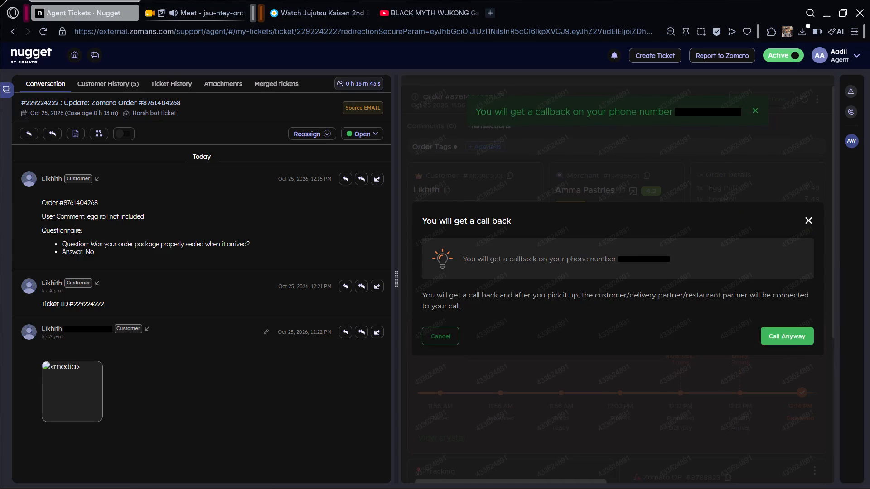
left_click(486, 149)
type("mi")
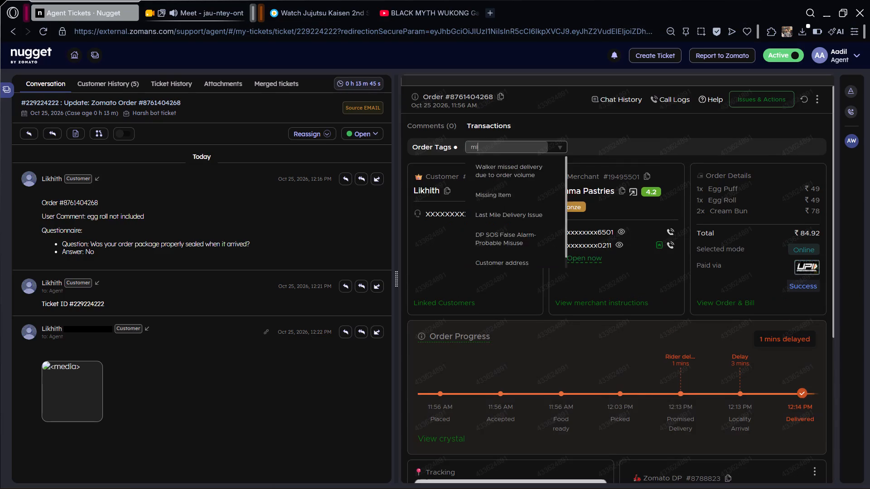
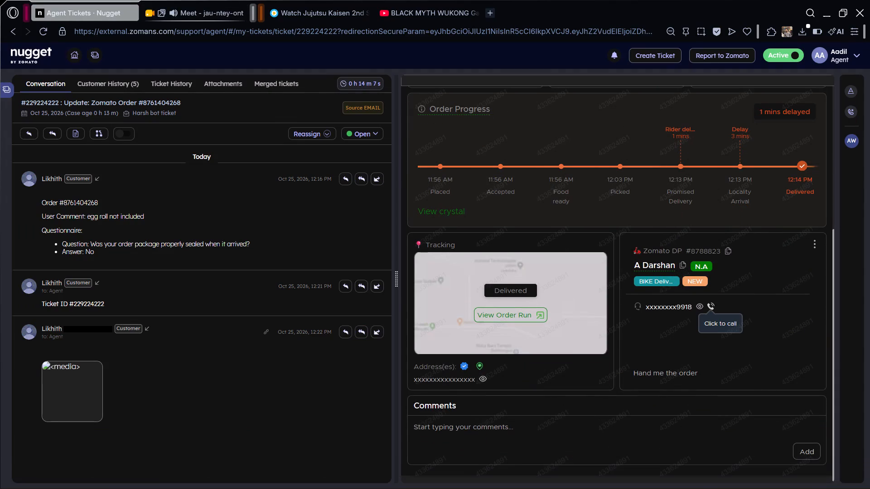
left_click(712, 304)
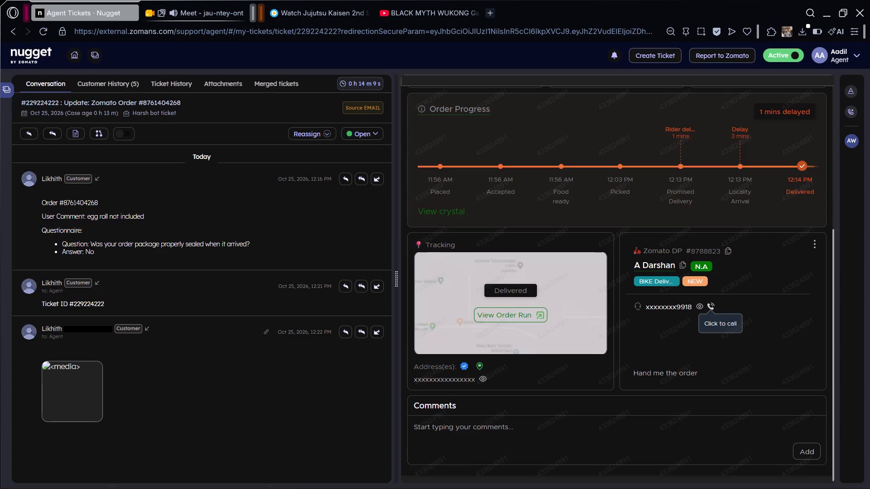
left_click(783, 342)
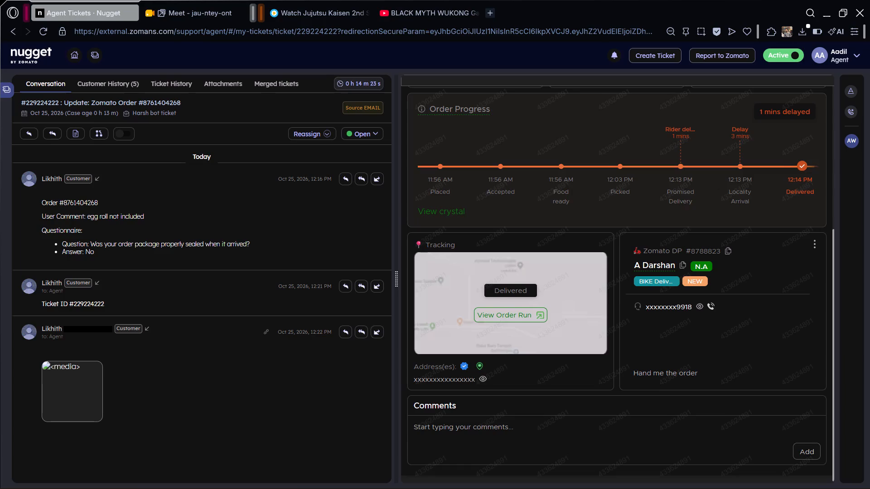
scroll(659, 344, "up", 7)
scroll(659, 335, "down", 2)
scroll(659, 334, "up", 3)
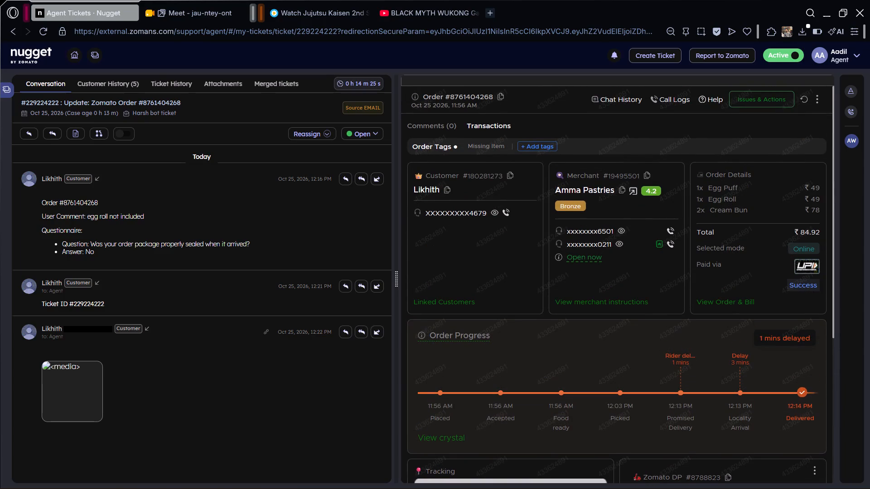
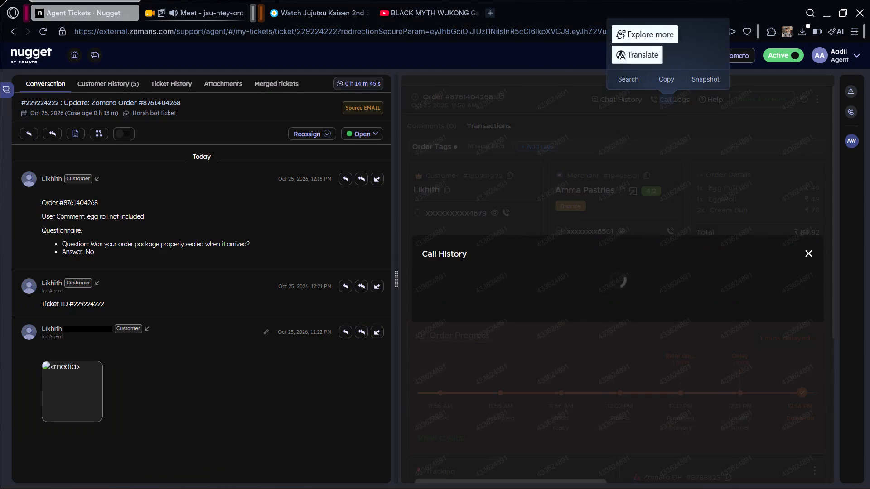
left_click(675, 98)
left_click(672, 98)
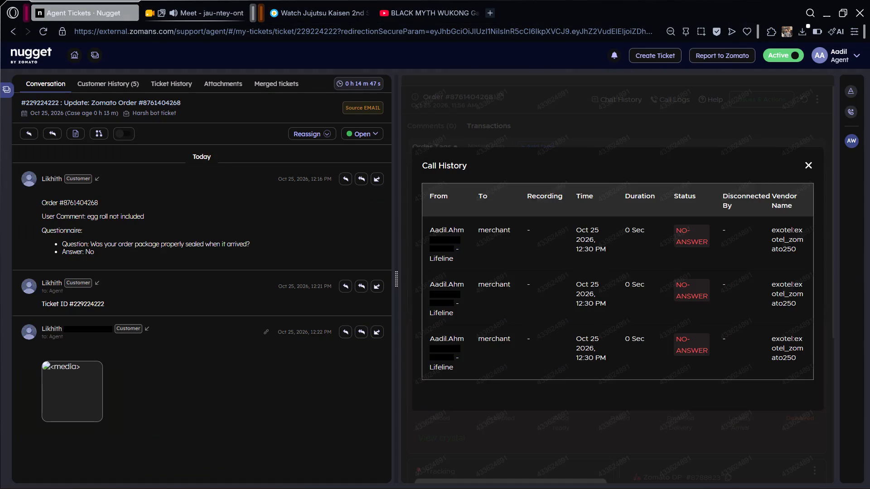
double_click(672, 98)
left_click(672, 98)
scroll(671, 98, "down", 4)
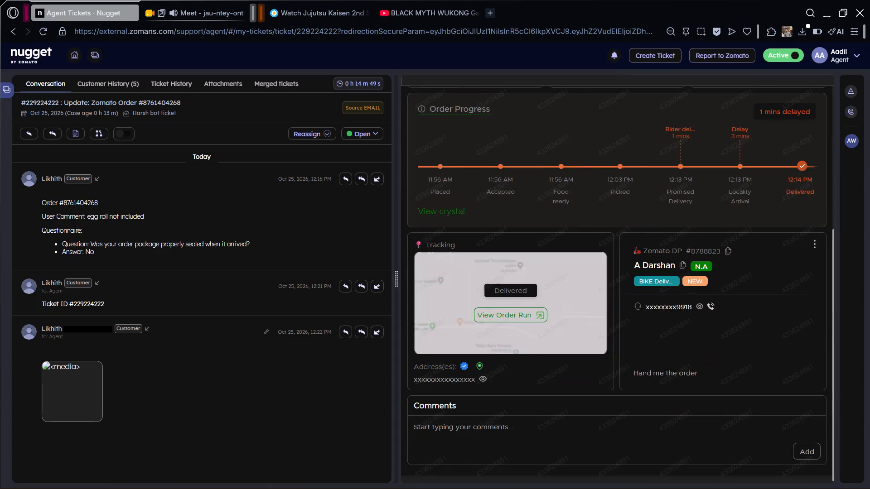
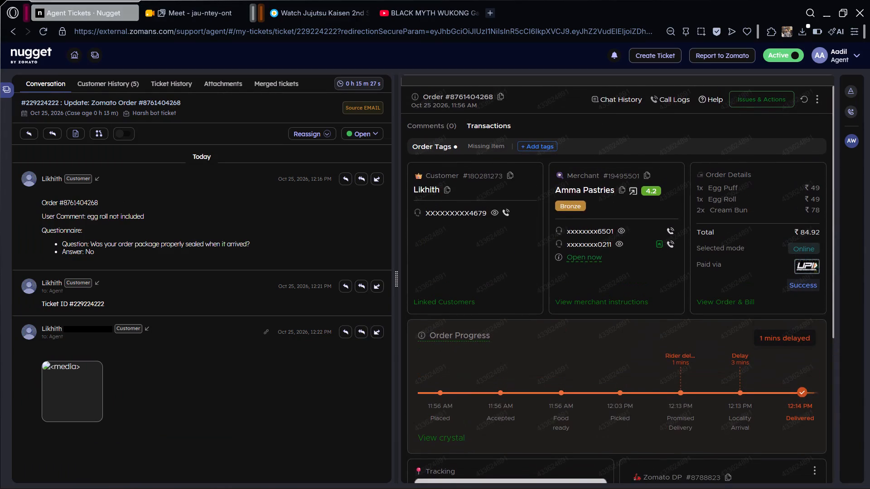
In the ticket properties, set restaurant call status to Unresponsive, ticket status to REJECTED and Harsh bot refund amount to 0.
scroll(640, 258, "up", 1)
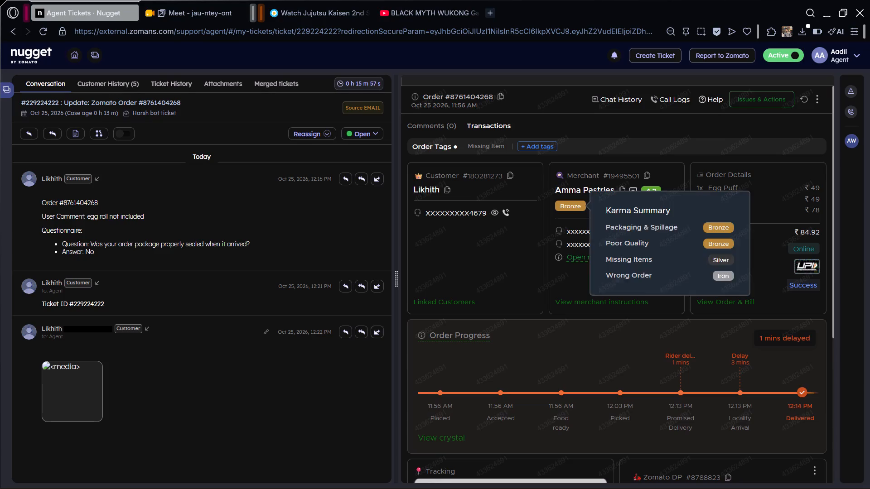
left_click(853, 87)
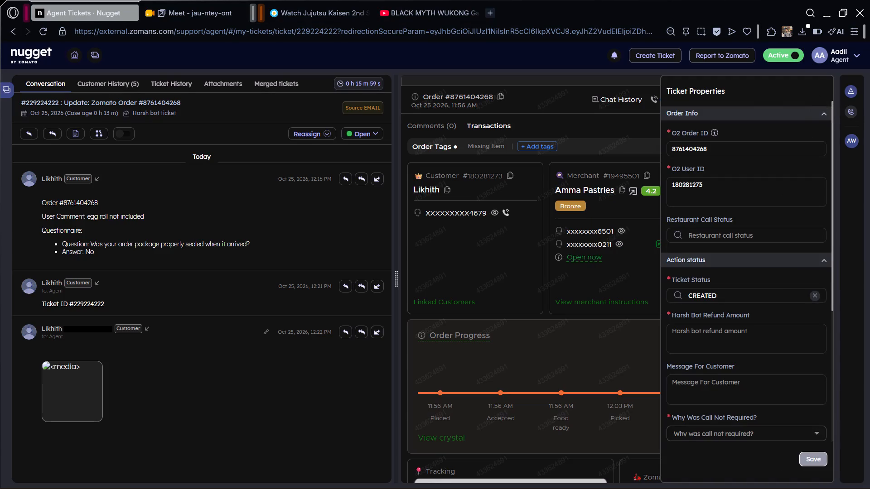
double_click(742, 241)
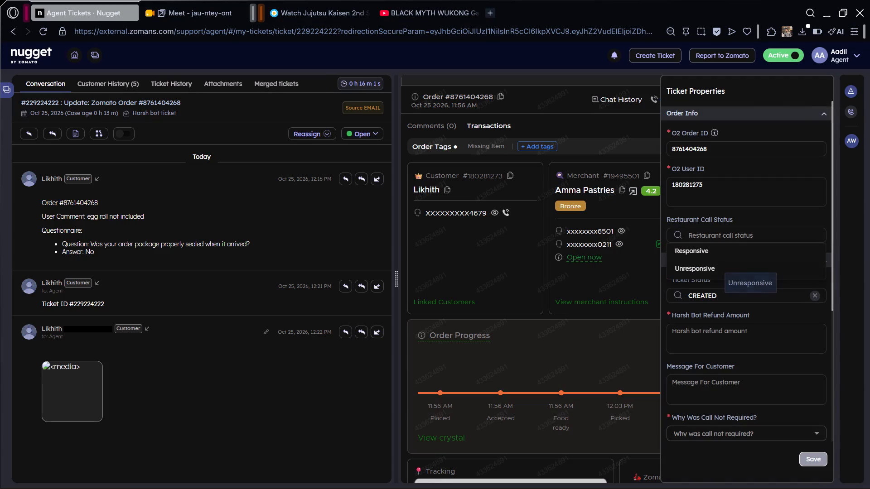
left_click(711, 263)
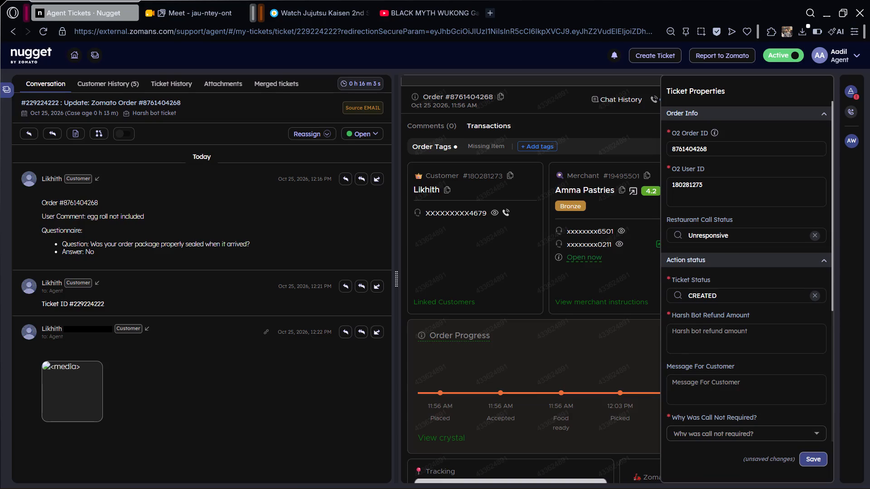
left_click(709, 292)
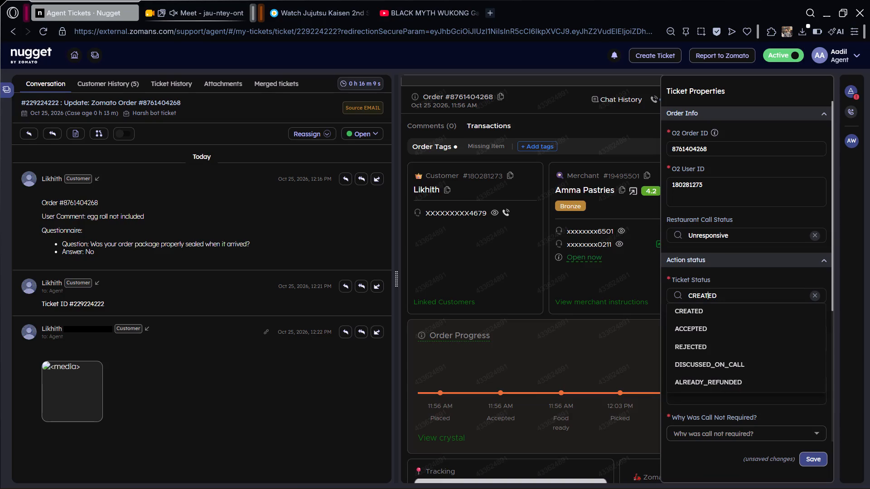
left_click(716, 350)
left_click(710, 341)
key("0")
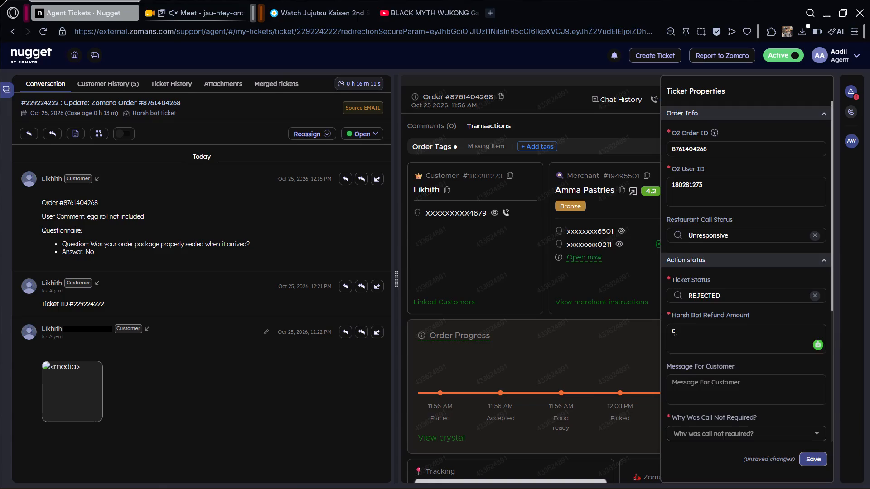
Choose "I attempted the call" as the reason no call was required, fill in the properties-filled field, and save the ticket properties.
scroll(710, 338, "up", 1)
scroll(710, 338, "down", 4)
scroll(714, 331, "up", 1)
scroll(715, 329, "down", 5)
left_click(725, 216)
scroll(723, 259, "down", 2)
scroll(723, 268, "up", 1)
scroll(722, 270, "down", 1)
scroll(722, 272, "up", 1)
scroll(721, 276, "down", 5)
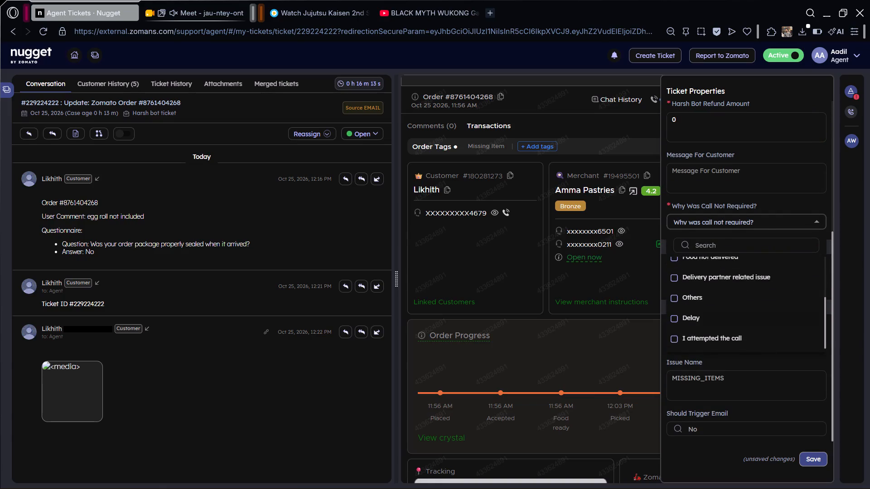
left_click(710, 334)
left_click(708, 372)
left_click(717, 287)
left_click(706, 292)
scroll(708, 304, "up", 10)
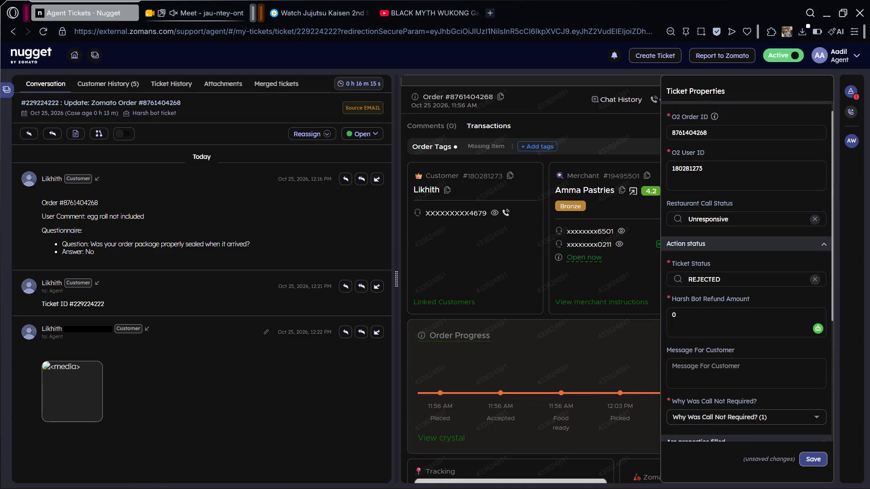
left_click(814, 452)
left_click(855, 95)
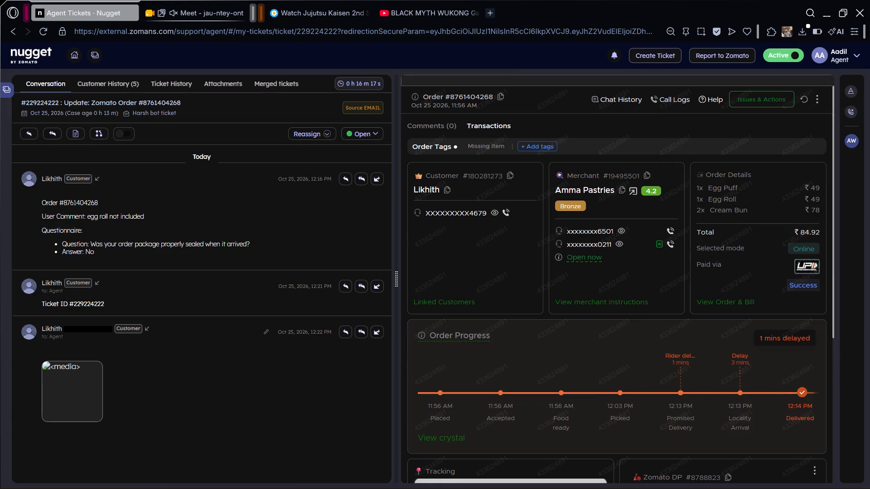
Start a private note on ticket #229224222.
left_click(76, 132)
left_click(404, 269)
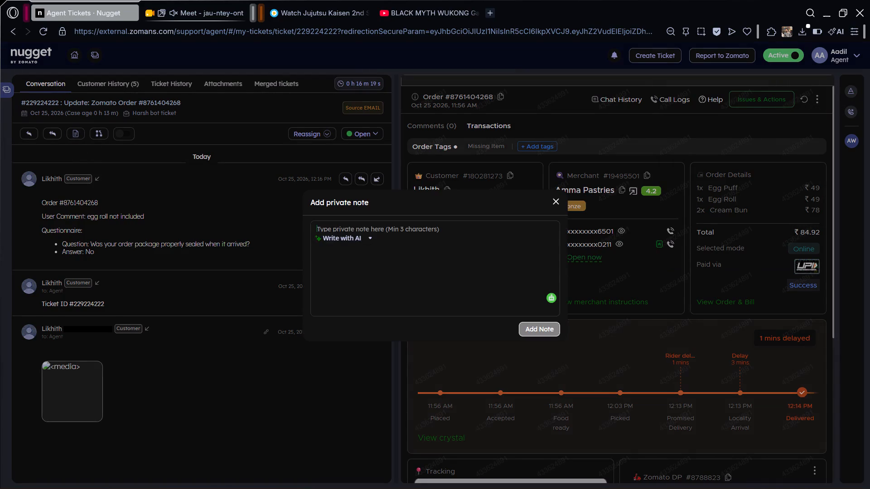
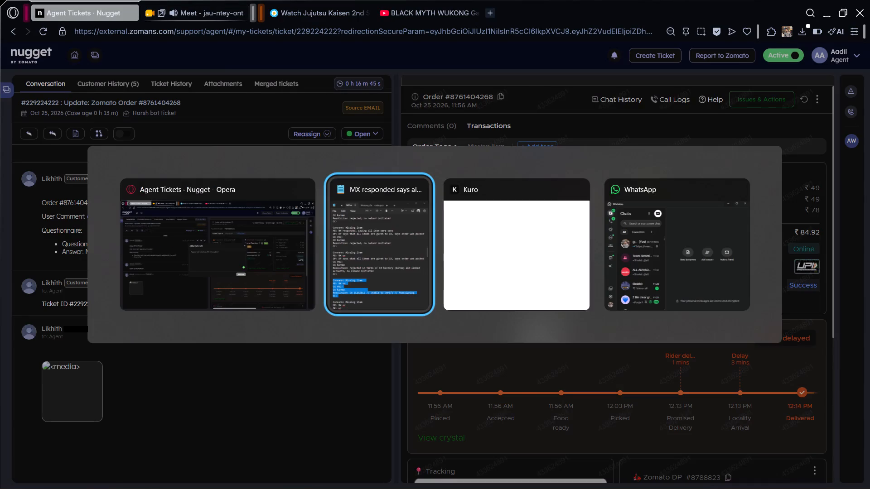
Copy the missing-item template with the CX history and linked accounts rejection from Notepad into the ticket's private note.
left_click_drag(226, 335, 180, 256)
key("ctrl+c")
left_click(542, 263, "ctrl")
key("ctrl+v")
Copy the customer's comment "egg roll not included" from the conversation into the CX VOC line of the private note.
left_click(553, 202)
left_click(460, 312)
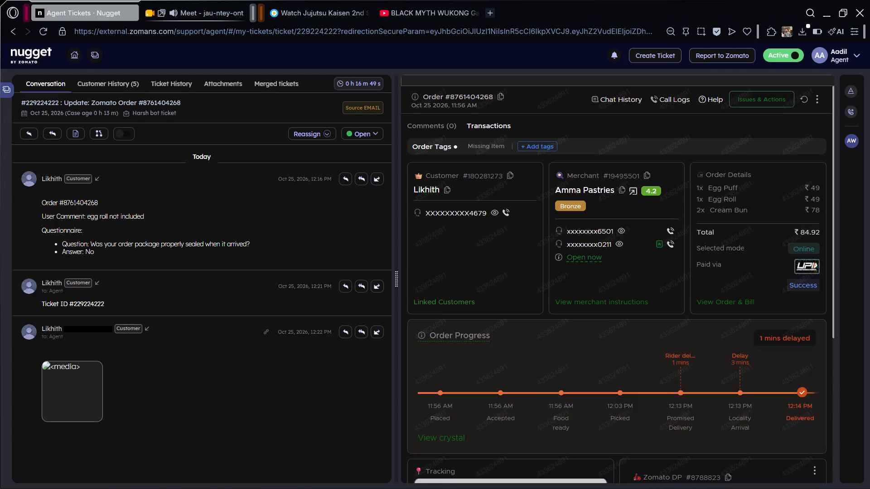
left_click(457, 302)
left_click(489, 401)
left_click_drag(177, 208, 91, 210)
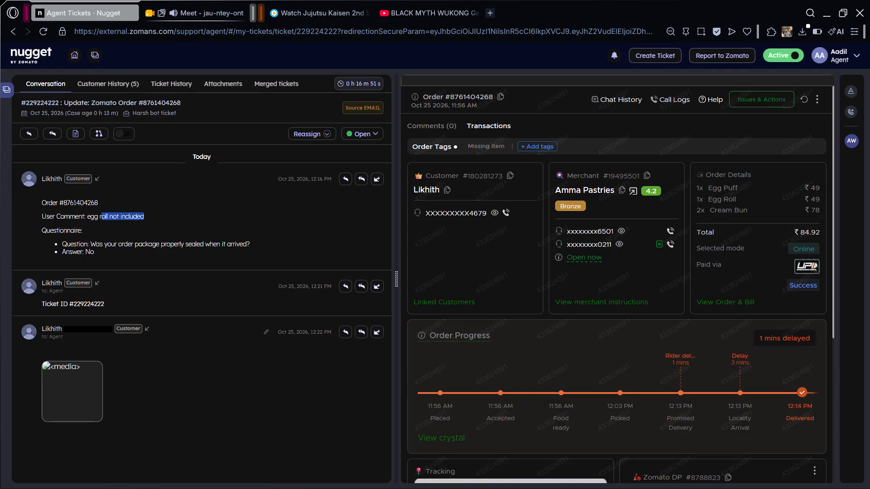
left_click_drag(91, 210, 85, 211)
key("ctrl+c")
left_click(66, 143, "ctrl")
left_click(70, 135, "ctrl")
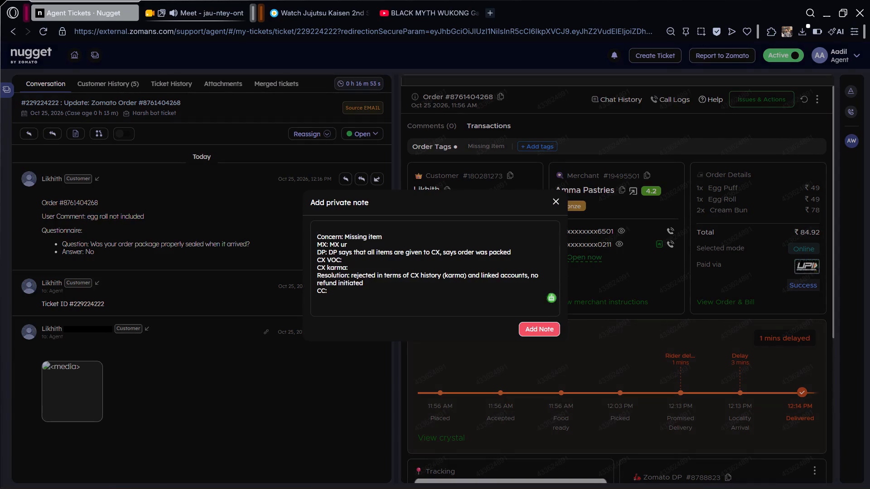
left_click(348, 259, "ctrl")
key("ctrl+v")
Remove "and linked accounts," from the resolution, fill in CC as 2 and CX karma as iron, and add the private note.
left_click_drag(469, 278, 529, 277)
key("BackSpace")
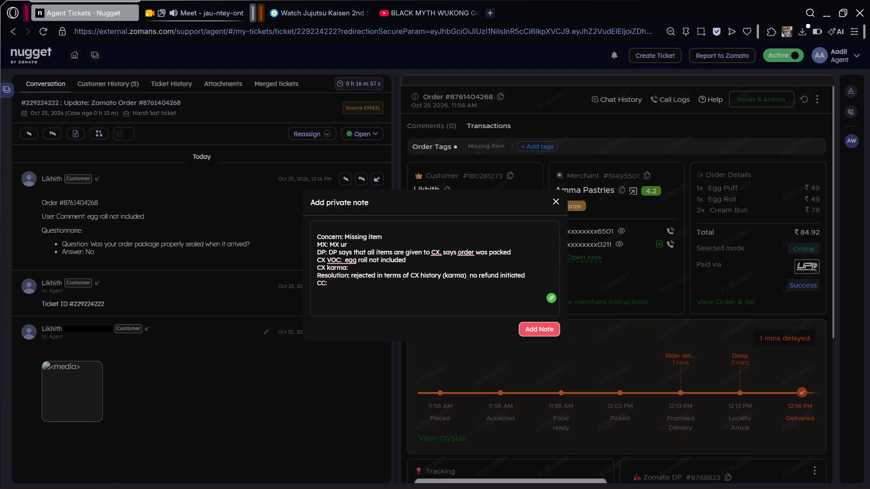
left_click(462, 284)
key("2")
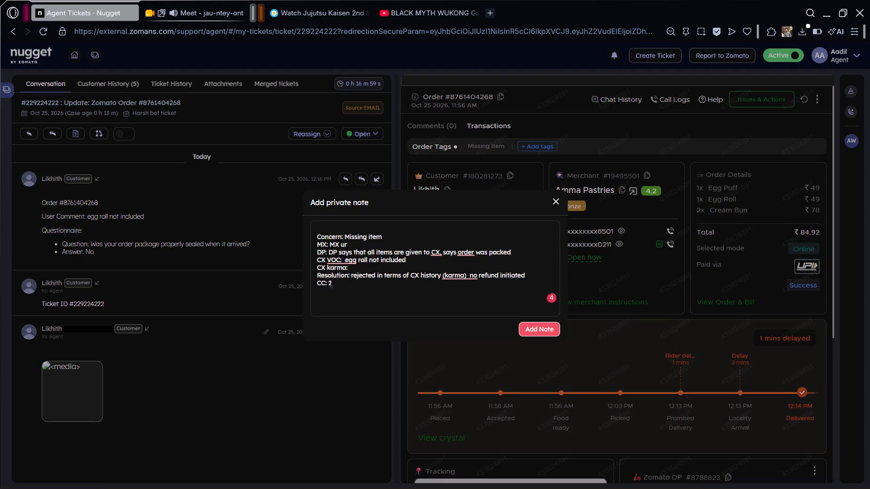
left_click(440, 268)
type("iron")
left_click(536, 331)
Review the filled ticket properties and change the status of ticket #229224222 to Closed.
left_click(844, 83)
left_click(848, 90)
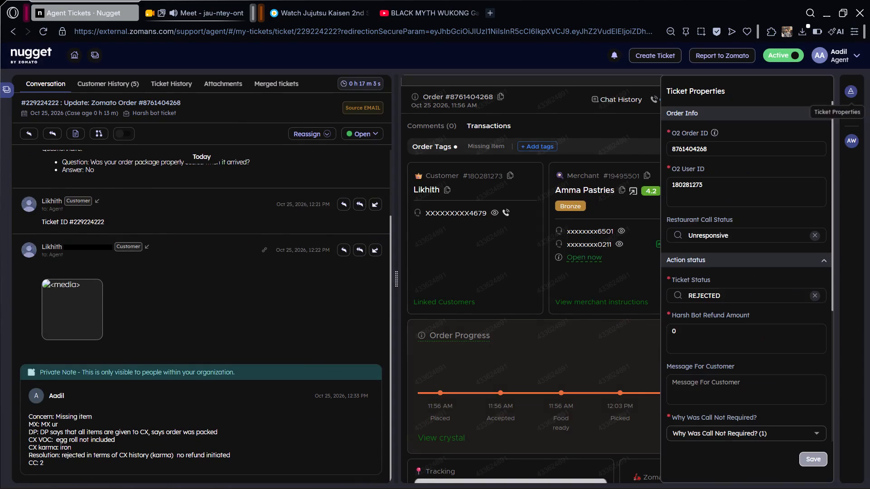
scroll(746, 321, "up", 3)
scroll(746, 321, "down", 2)
scroll(746, 321, "up", 1)
left_click(353, 134)
left_click(333, 165)
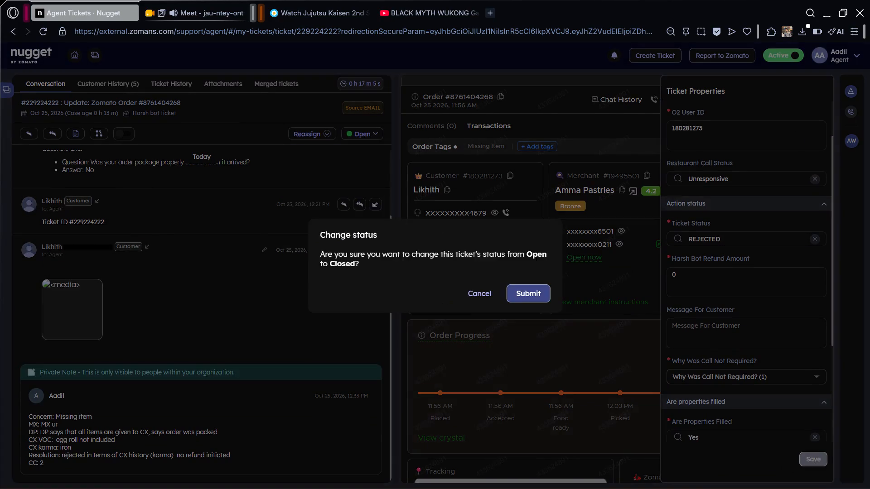
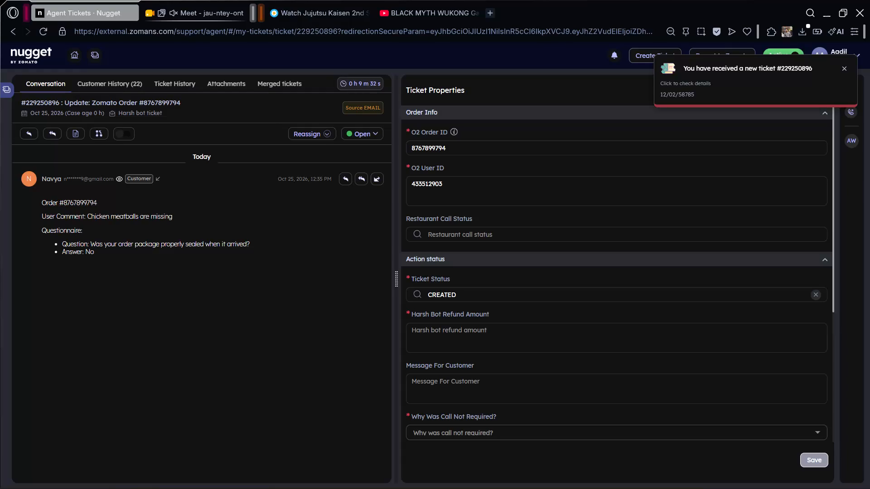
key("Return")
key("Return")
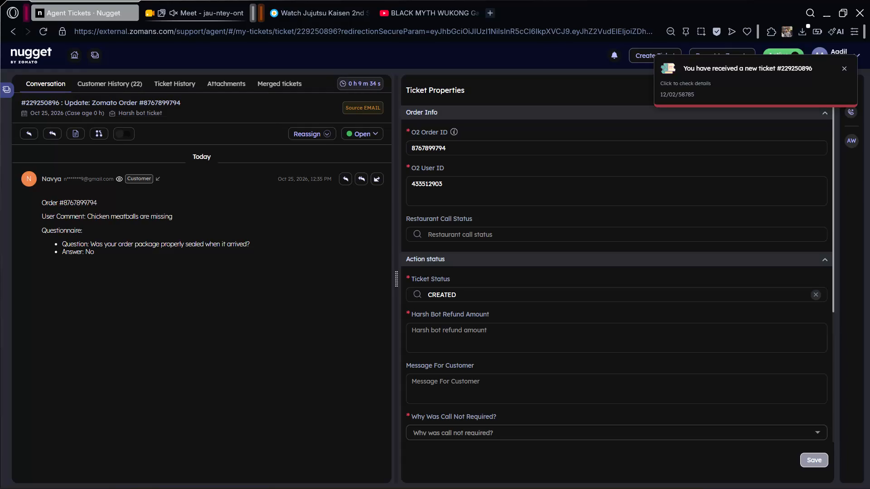
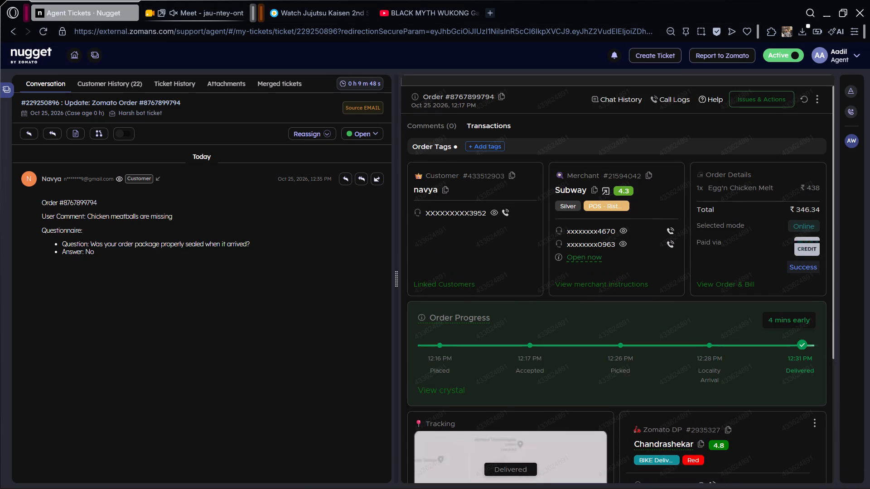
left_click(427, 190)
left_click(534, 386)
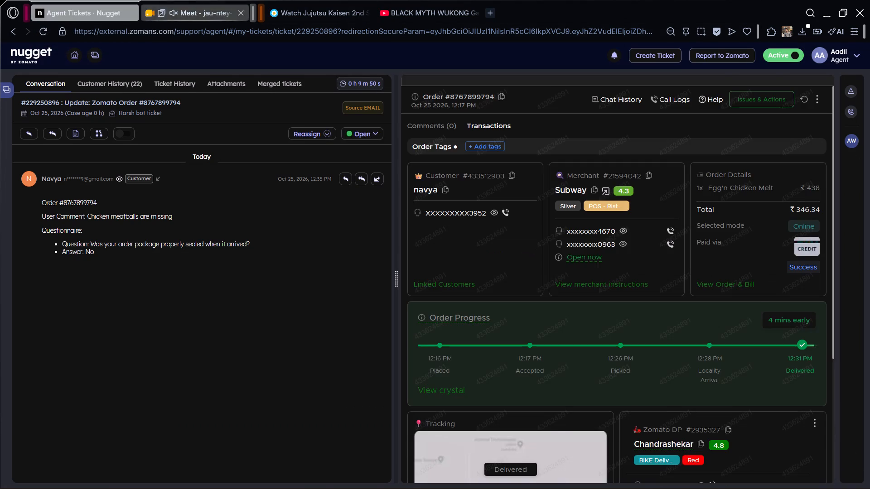
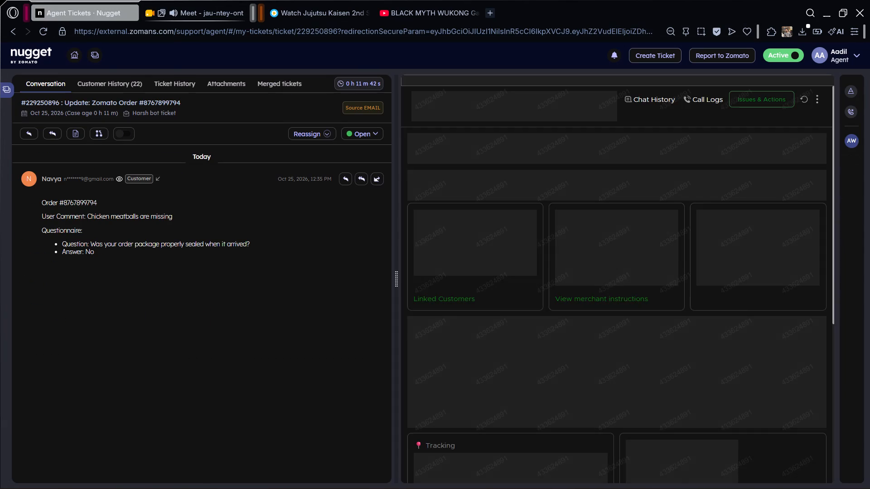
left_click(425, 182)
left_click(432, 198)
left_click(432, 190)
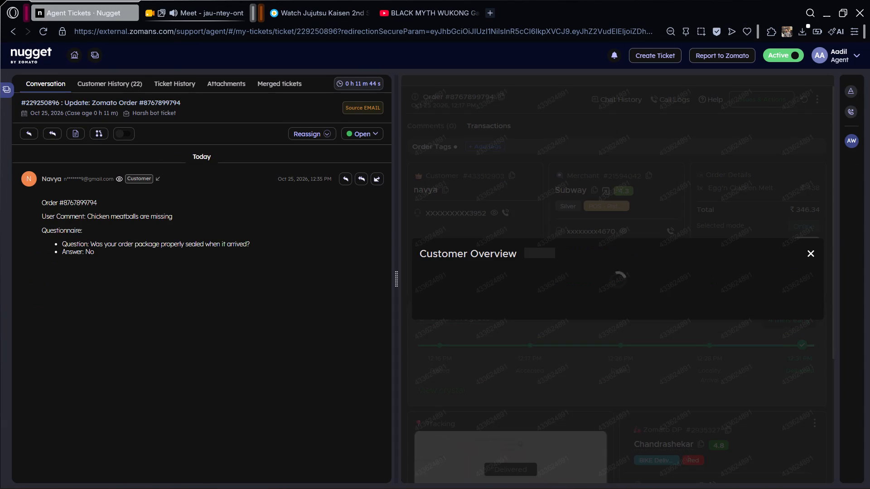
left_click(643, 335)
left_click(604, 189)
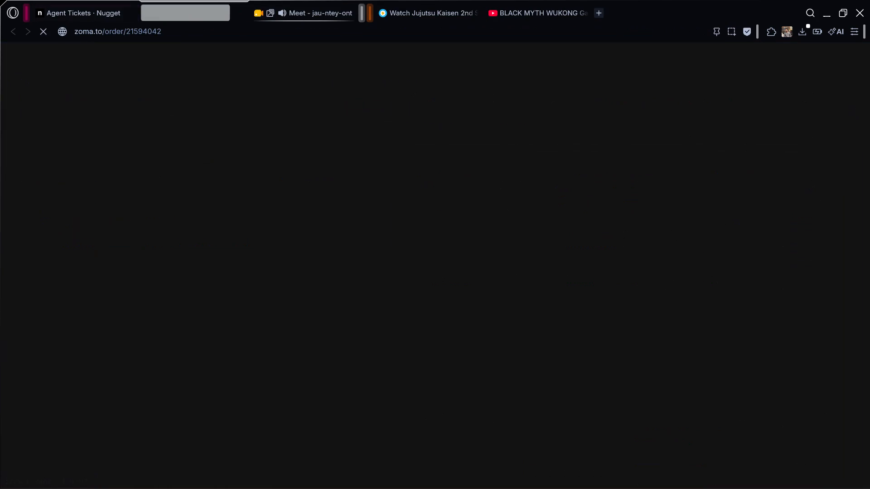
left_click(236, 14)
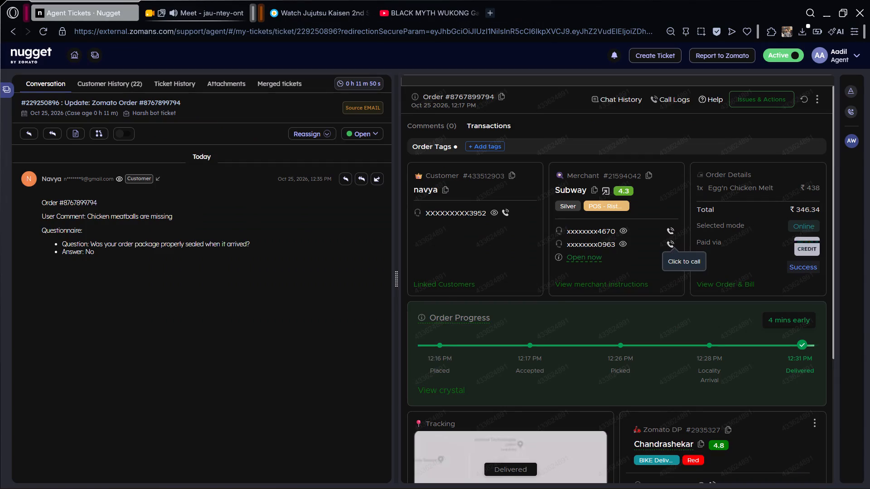
left_click(668, 247)
left_click(772, 343)
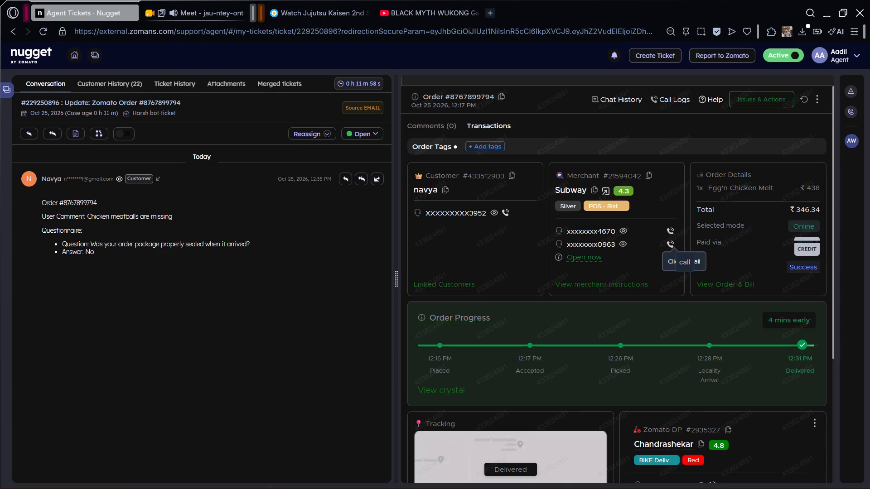
left_click(670, 243)
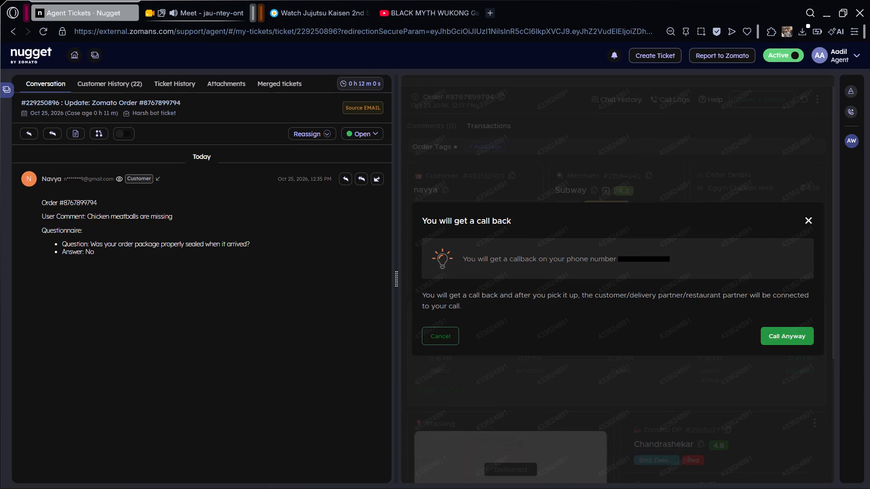
left_click(793, 343)
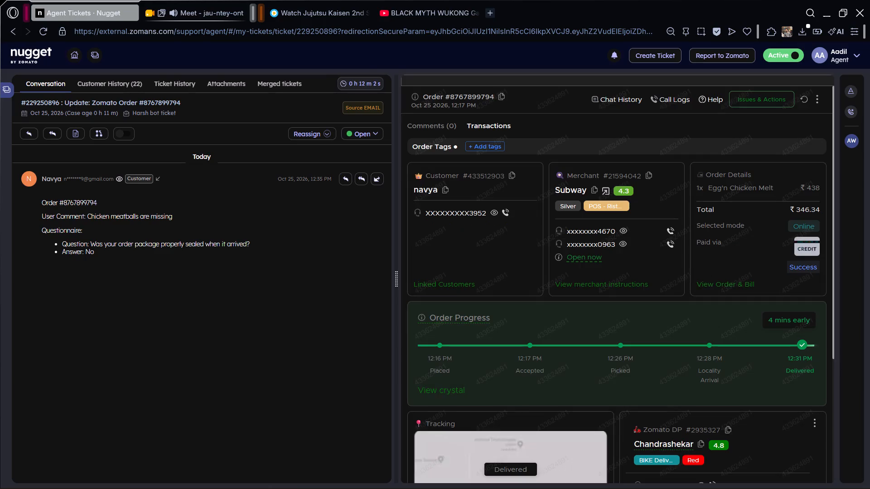
left_click(673, 247)
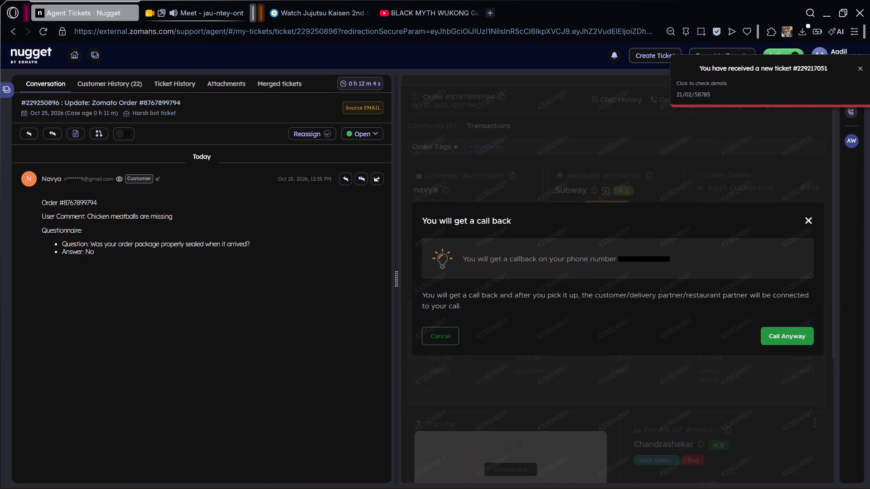
left_click(783, 336)
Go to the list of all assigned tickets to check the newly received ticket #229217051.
left_click(845, 69)
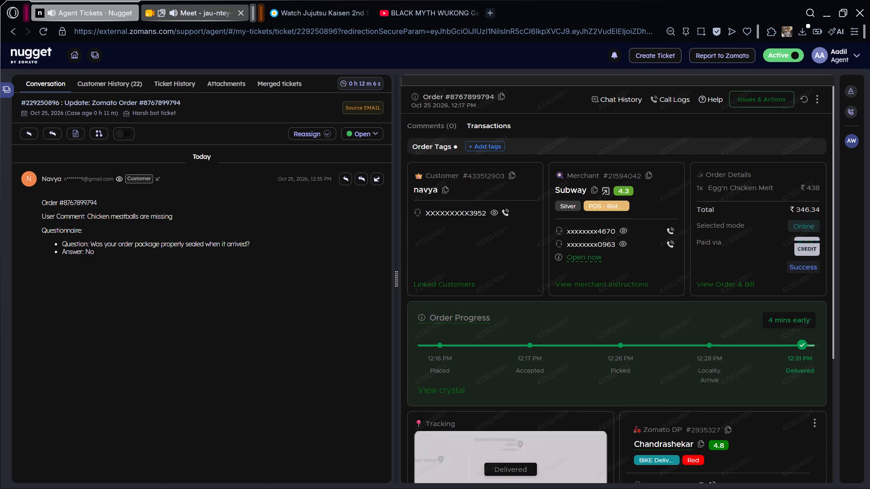
left_click(96, 61)
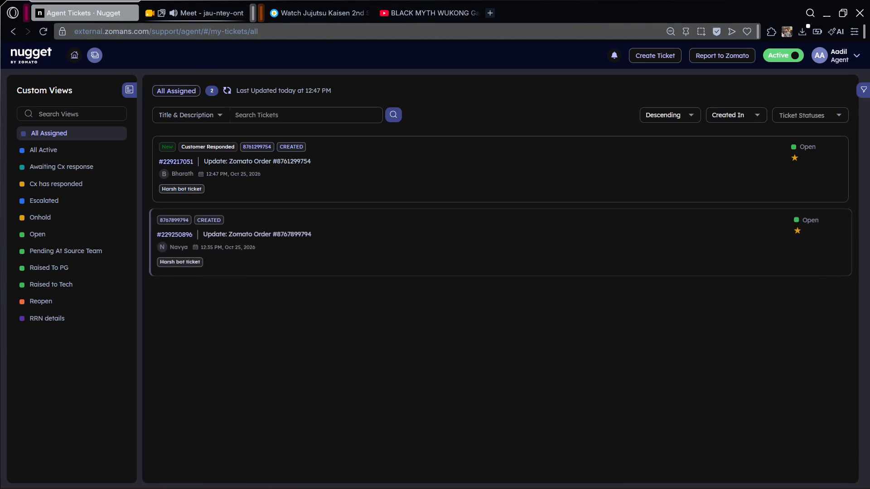
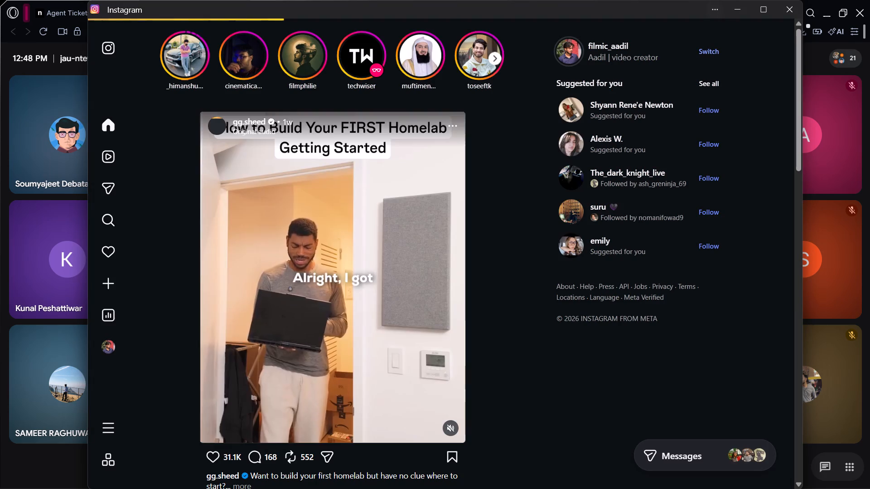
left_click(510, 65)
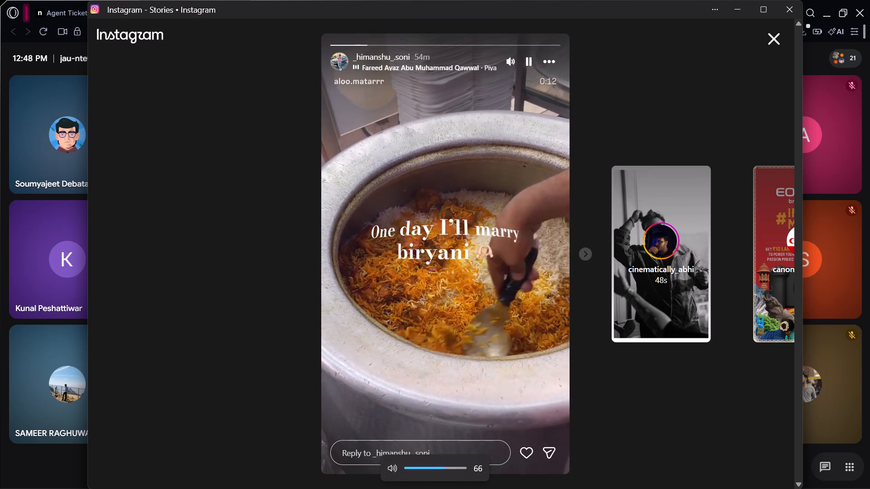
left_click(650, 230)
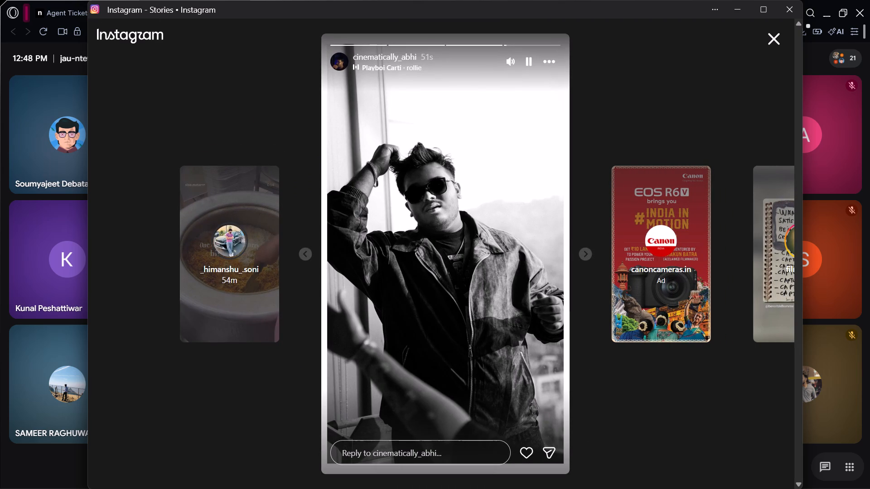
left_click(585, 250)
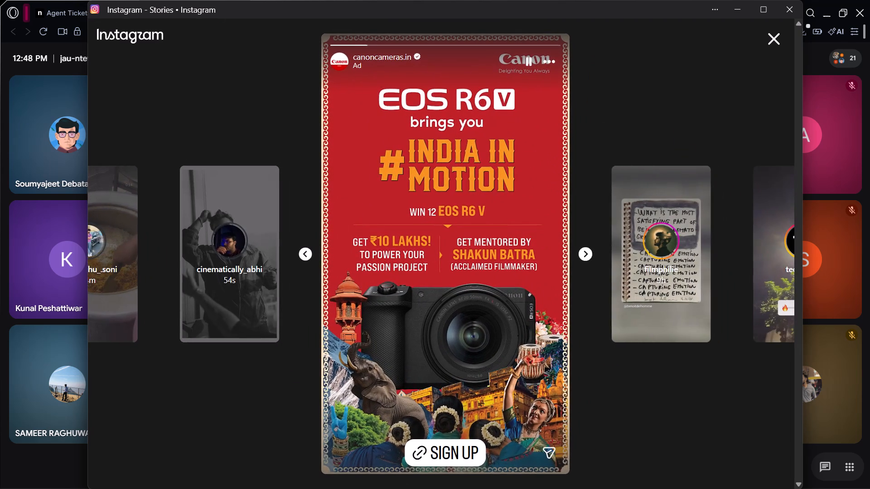
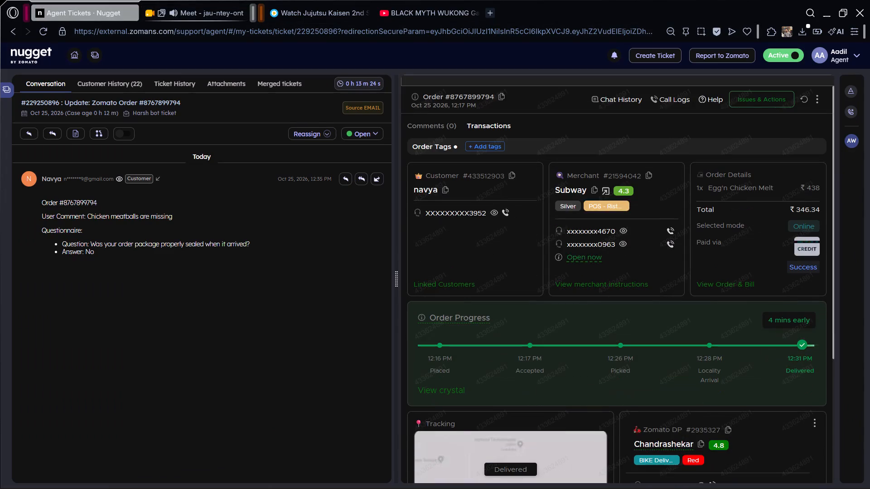
left_click(660, 100)
left_click(660, 100)
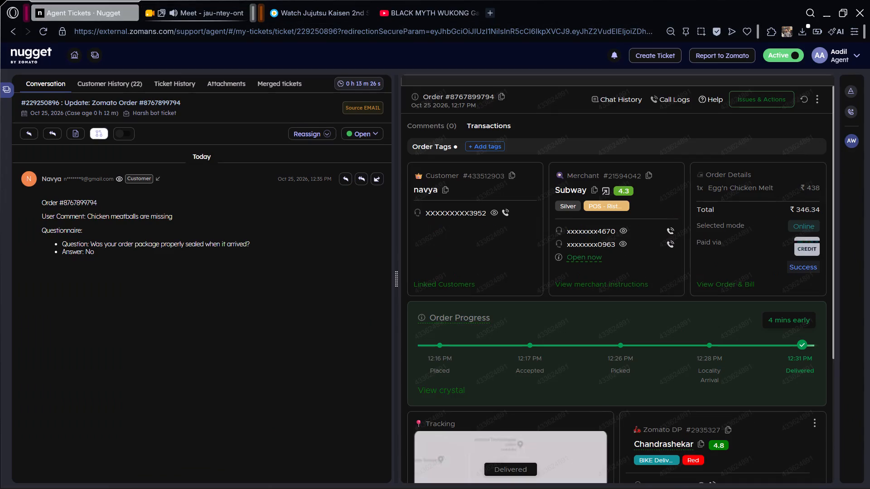
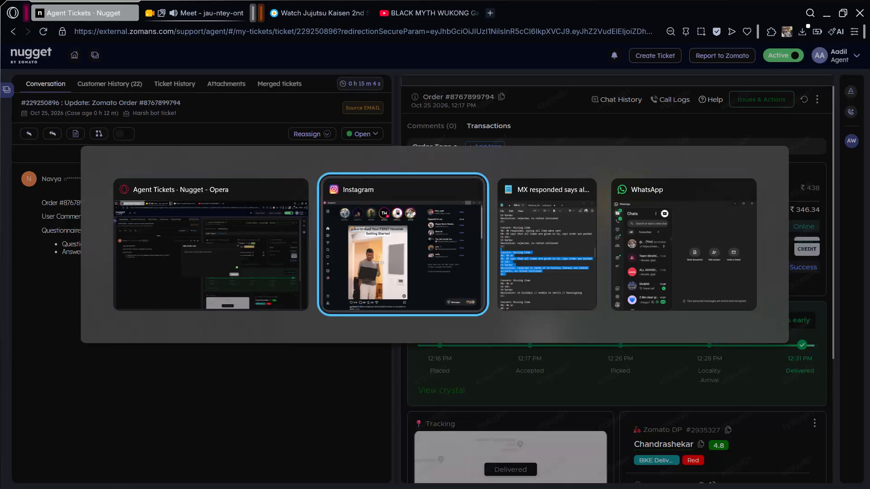
key("alt+Tab")
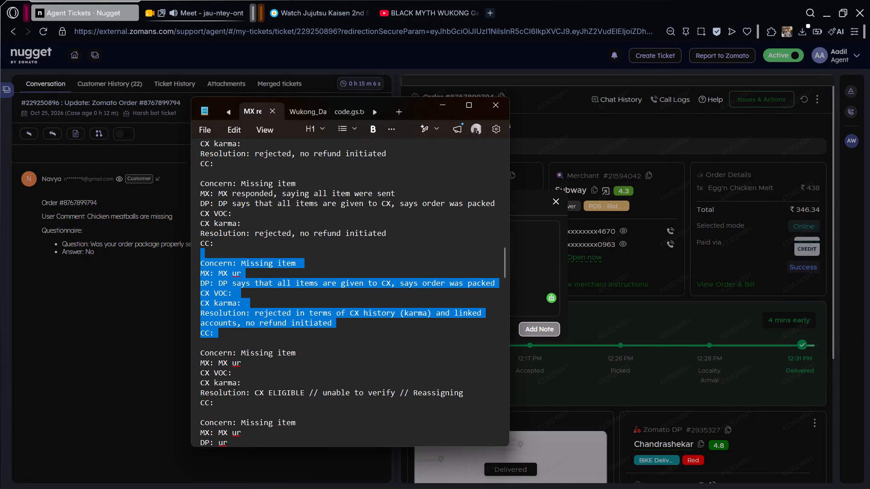
left_click_drag(234, 408, 191, 353)
key("ctrl+c")
left_click(545, 232, "ctrl")
key("ctrl+v")
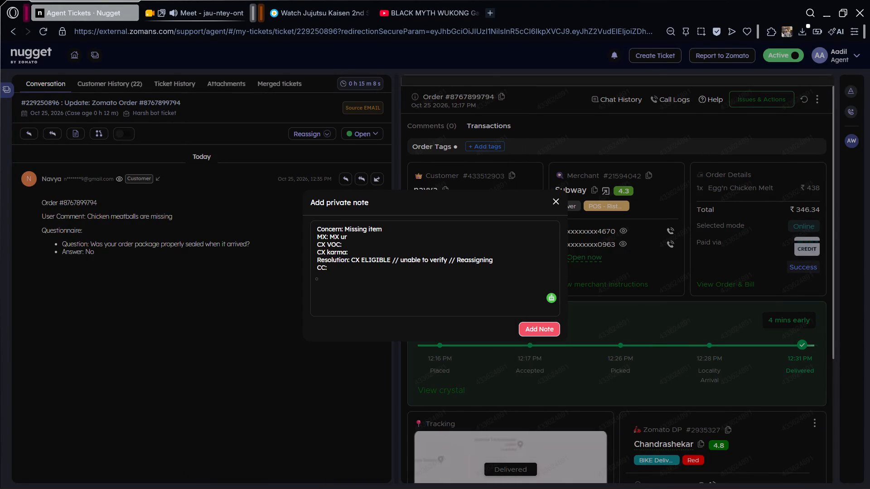
left_click(551, 202)
left_click(554, 201)
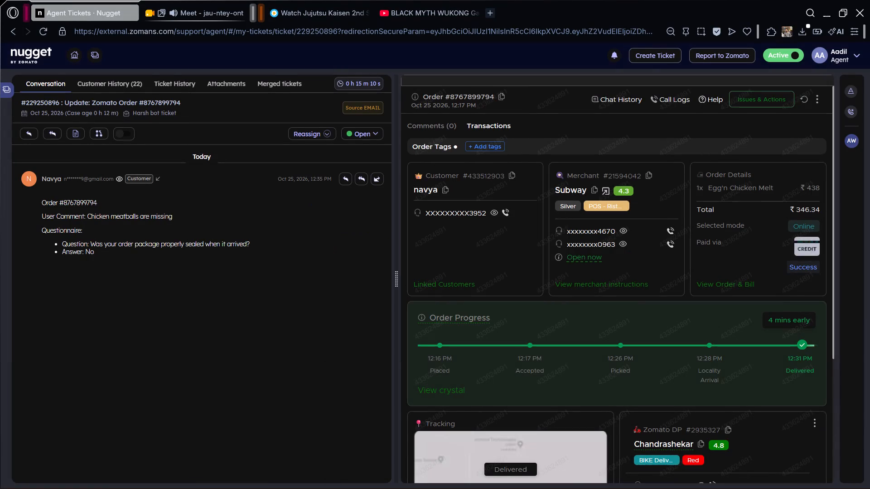
left_click(428, 189)
left_click(475, 350)
left_click(445, 293)
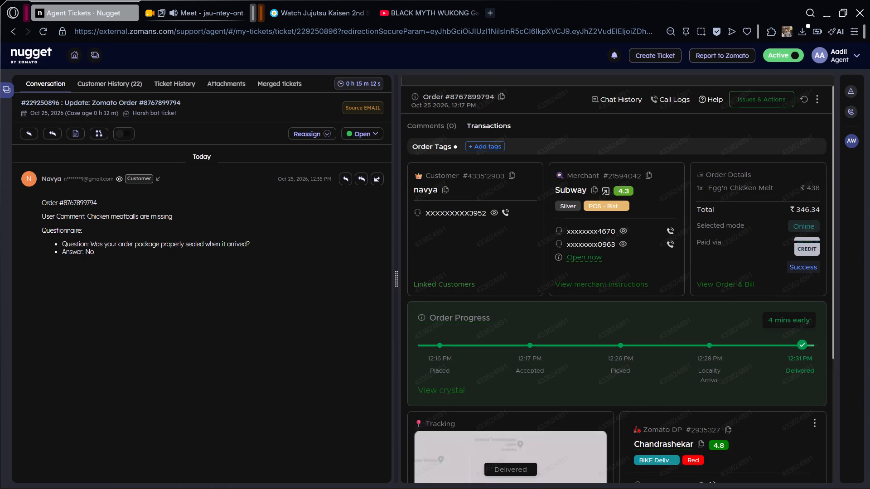
left_click(454, 285)
left_click(470, 393)
Complete and add the private note with CX VOC "Chicken meatballs are missing", CX karma iron and CC 2.
left_click_drag(186, 217, 99, 218)
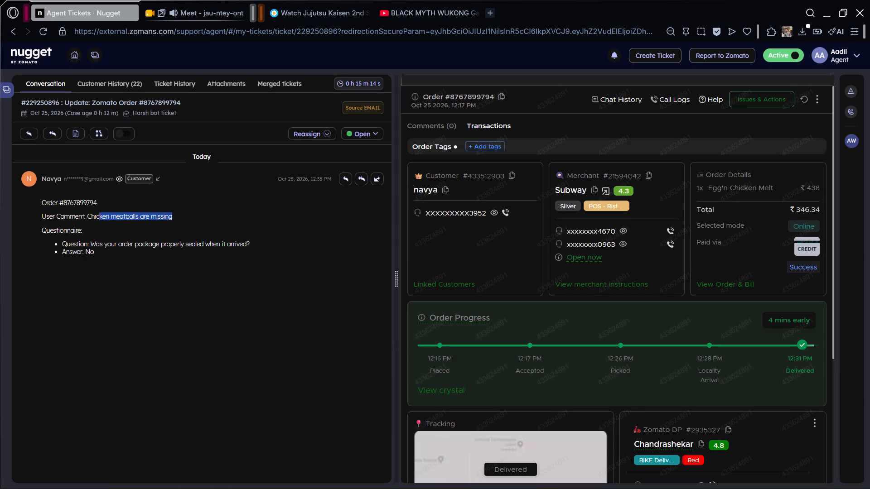
left_click_drag(99, 218, 86, 212)
key("ctrl+c")
left_click(82, 140, "ctrl")
left_click(73, 135, "ctrl")
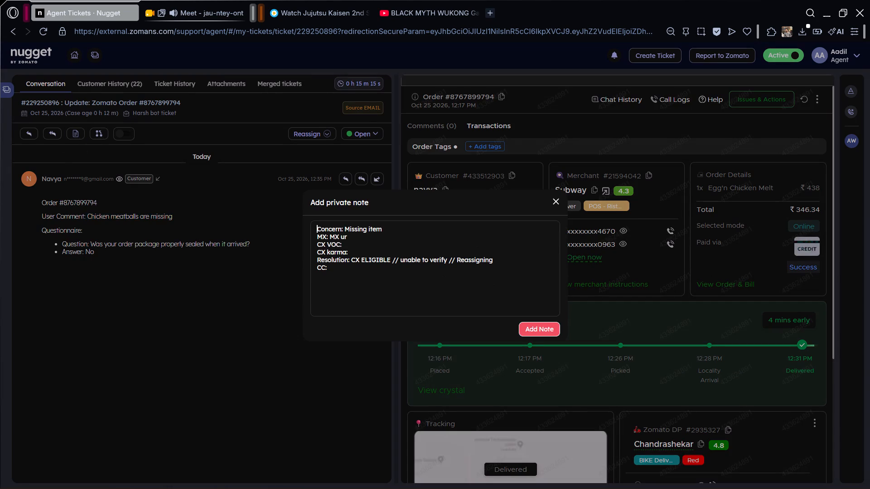
left_click(350, 251, "ctrl")
left_click(350, 245, "ctrl")
key("ctrl+v")
left_click(356, 254)
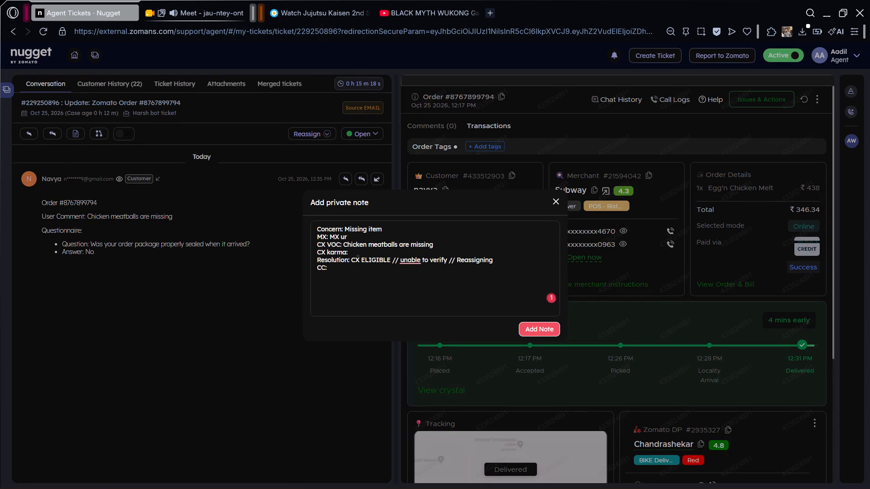
type("iron")
left_click(358, 268)
key("2")
left_click_drag(539, 328, 539, 323)
left_click(494, 144)
type("mi")
left_click(511, 203)
Set the restaurant call status to Unresponsive in the ticket properties and save them.
left_click(852, 94)
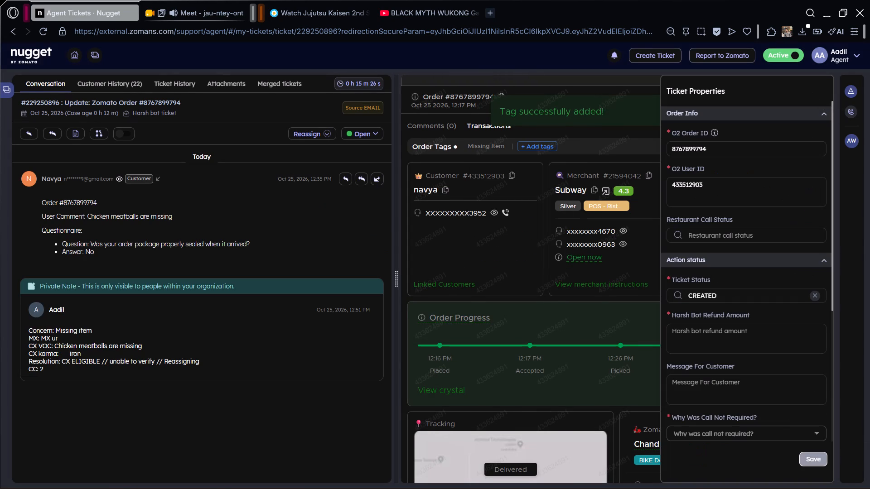
left_click(720, 230)
left_click(703, 268)
left_click(805, 454)
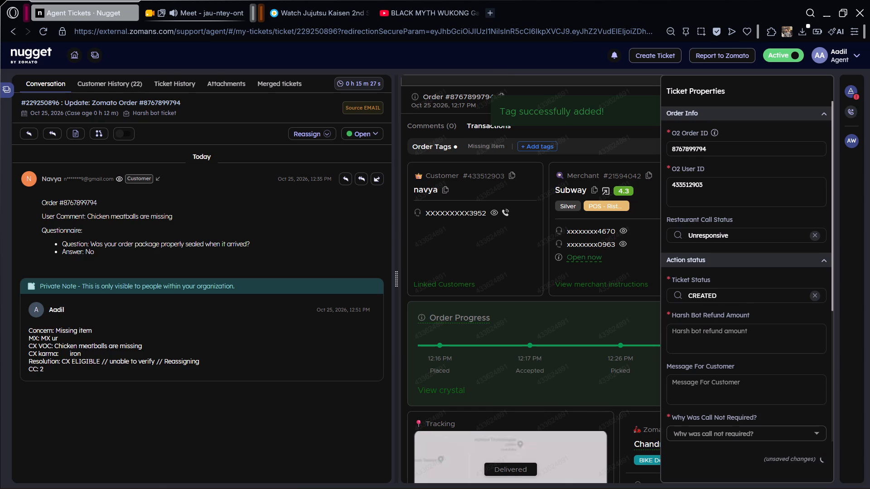
left_click(97, 58)
left_click(261, 180)
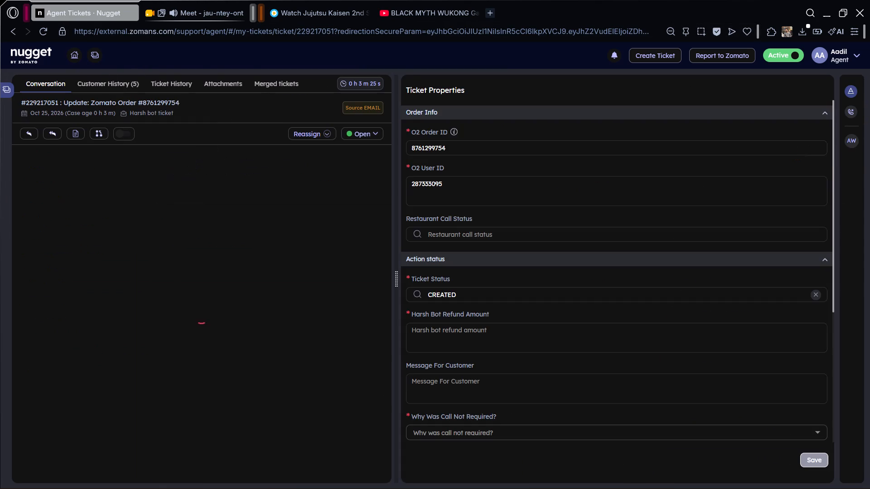
left_click(856, 142)
left_click(844, 66)
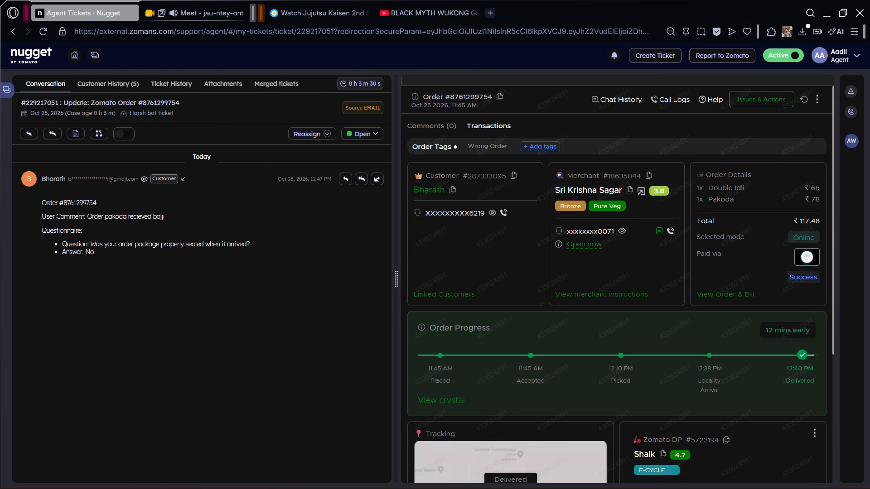
left_click(431, 192)
left_click(534, 403)
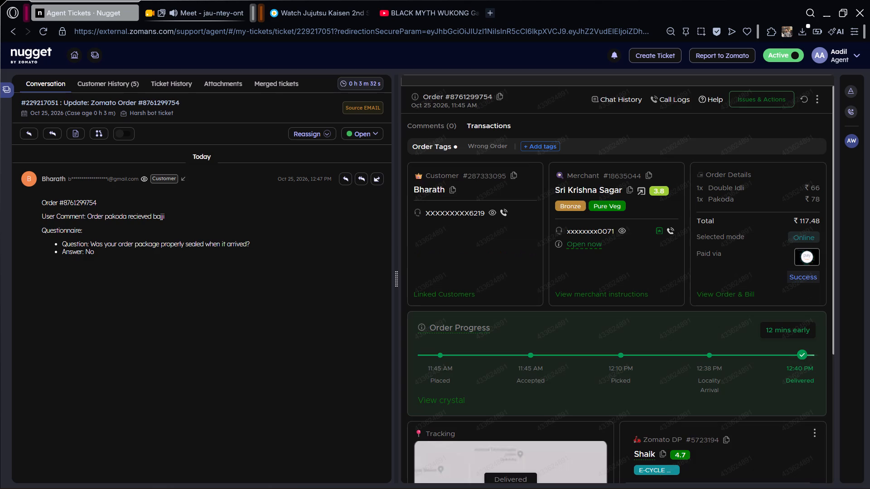
left_click(478, 146)
left_click(751, 277)
left_click(746, 286)
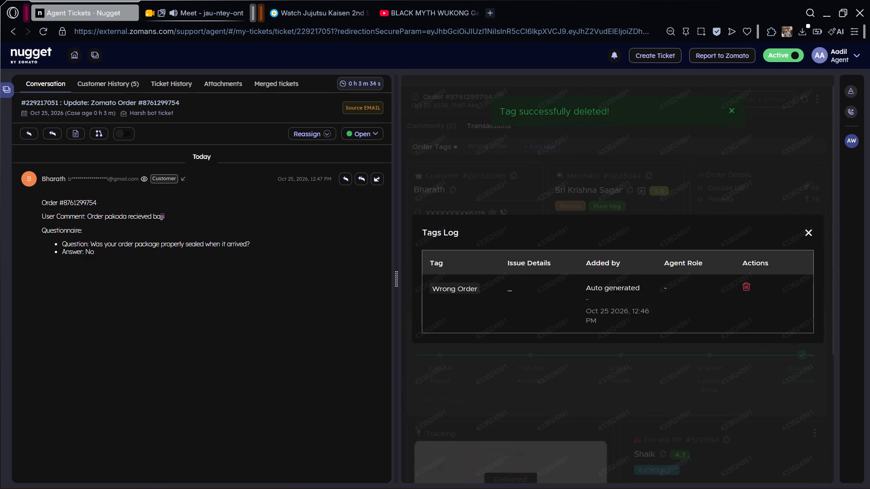
left_click(482, 145)
type("wr")
left_click(504, 259)
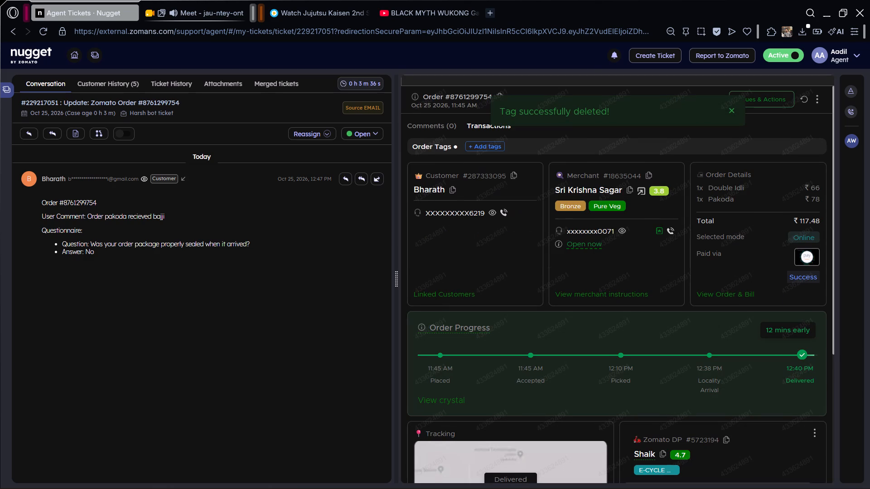
left_click(811, 101)
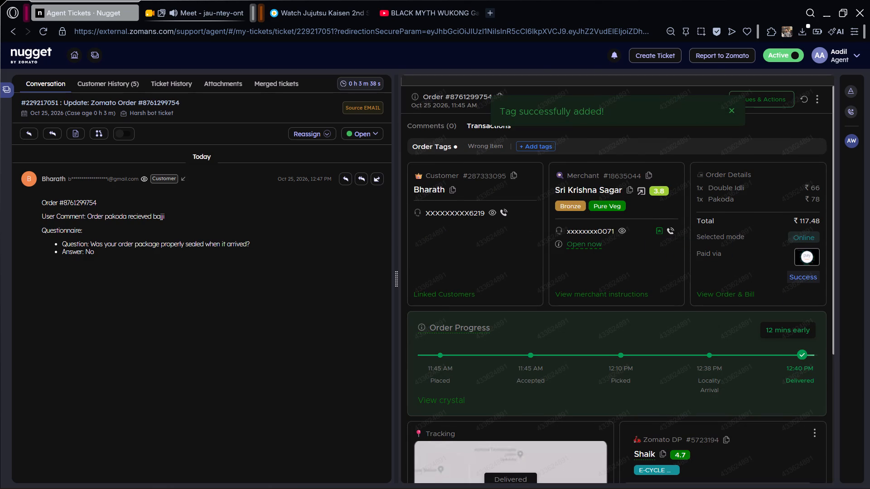
left_click(815, 100)
left_click(639, 182)
left_click(310, 62)
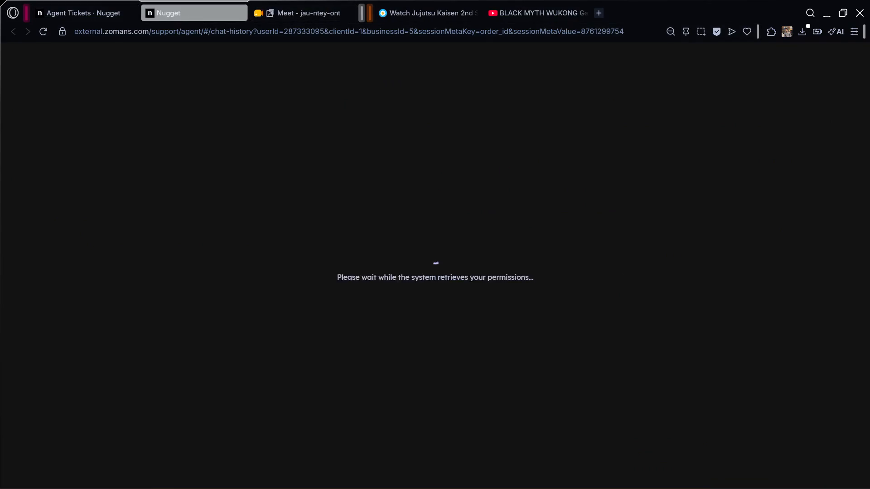
left_click(334, 51)
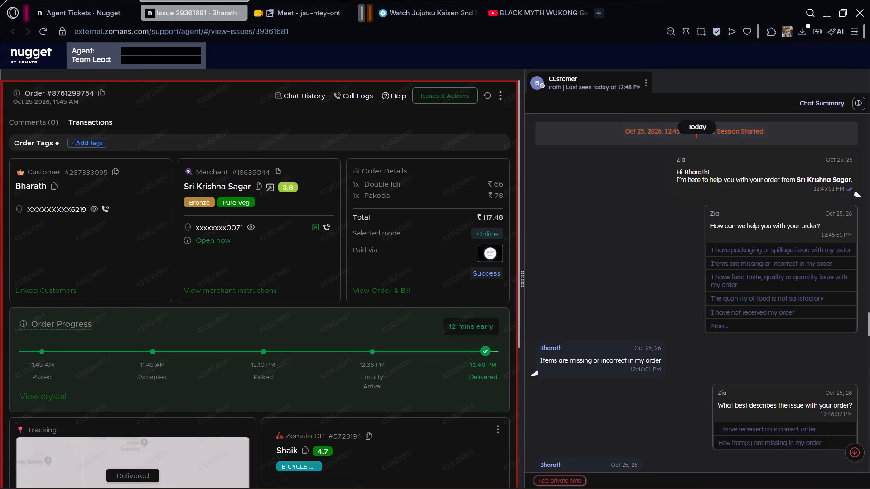
scroll(749, 375, "down", 1)
scroll(749, 378, "up", 2)
scroll(749, 378, "down", 4)
scroll(697, 370, "down", 3)
scroll(697, 369, "up", 2)
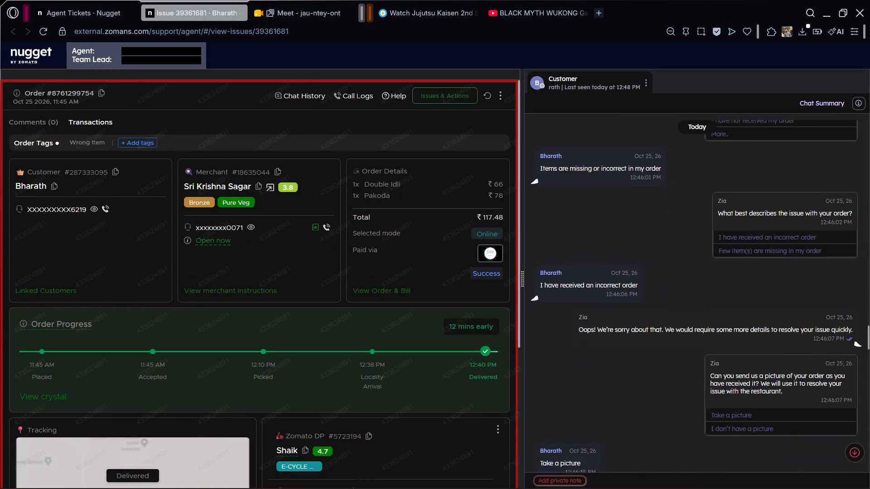
scroll(688, 324, "down", 4)
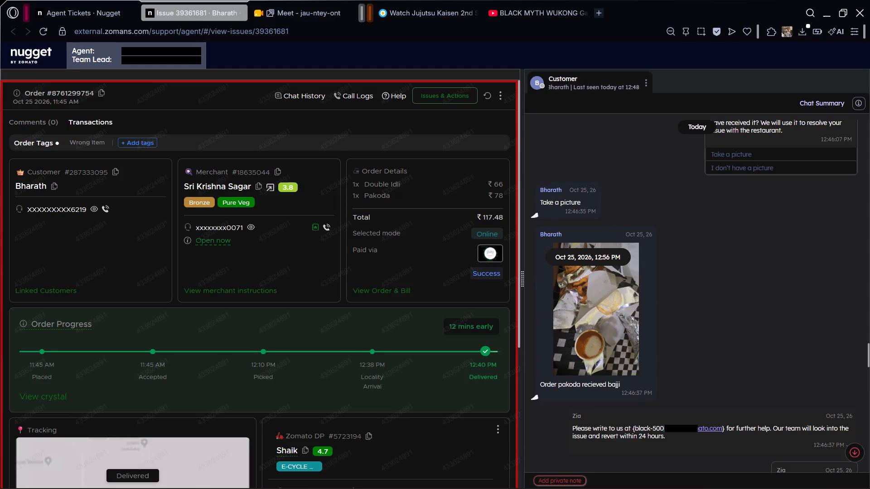
Open the photo the customer shared in the chat and inspect the food received.
left_click(573, 343)
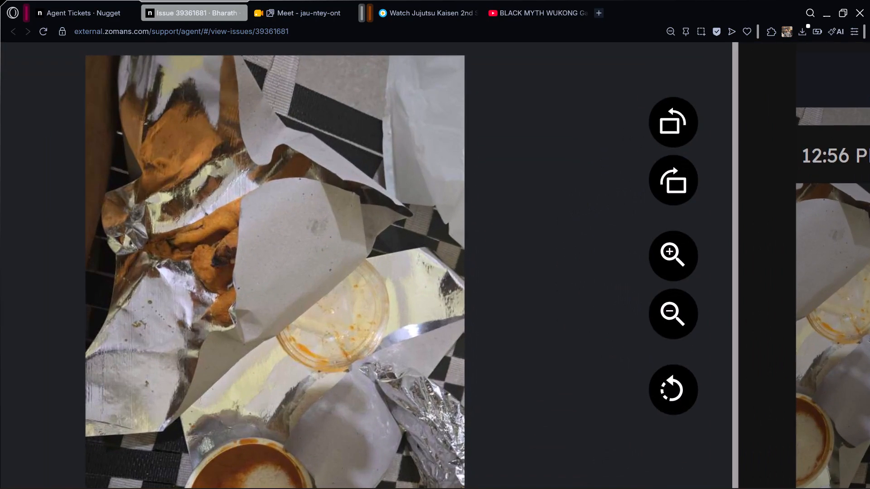
scroll(475, 295, "down", 1)
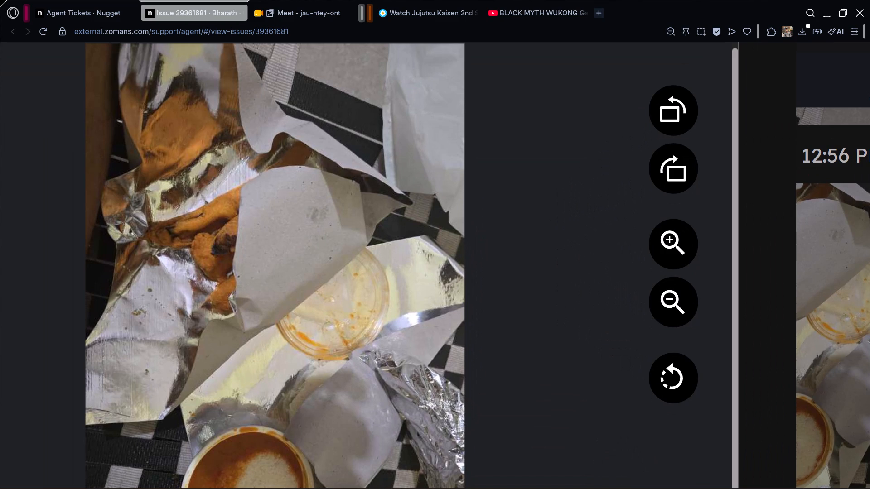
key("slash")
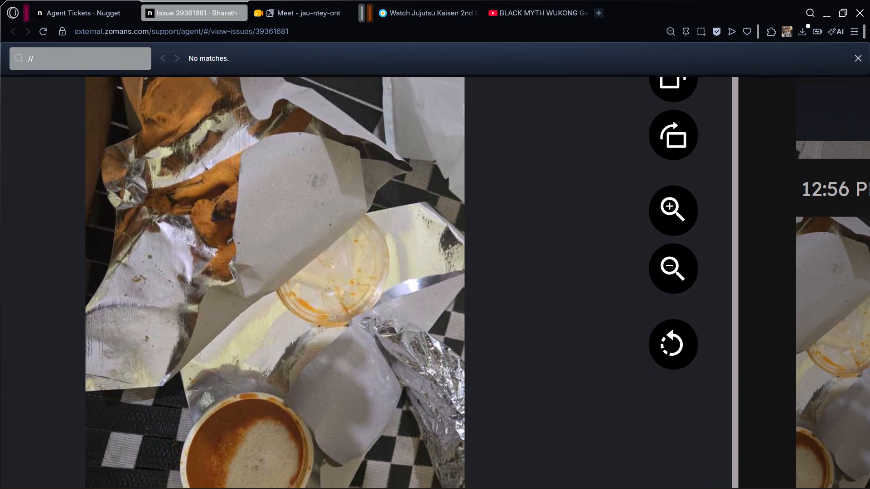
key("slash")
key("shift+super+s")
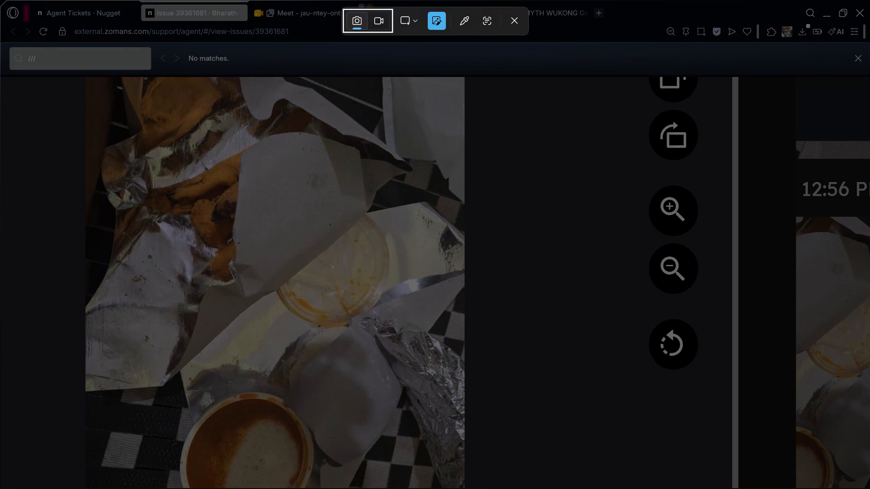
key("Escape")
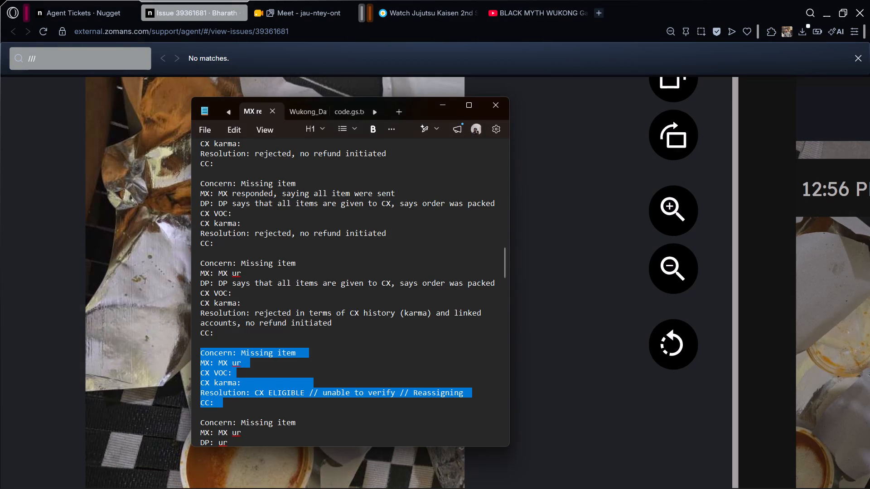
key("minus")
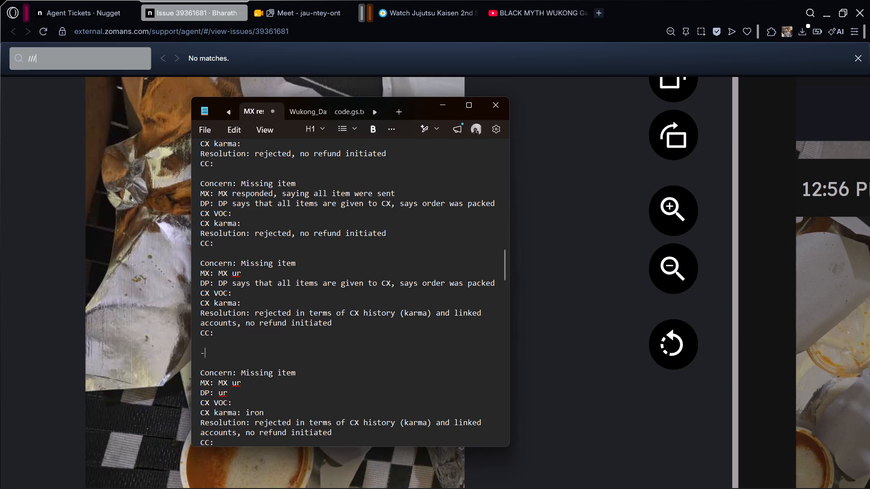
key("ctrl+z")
Examine the customer's food photo at different zoom levels to identify the received item, and close the preview.
left_click(556, 228)
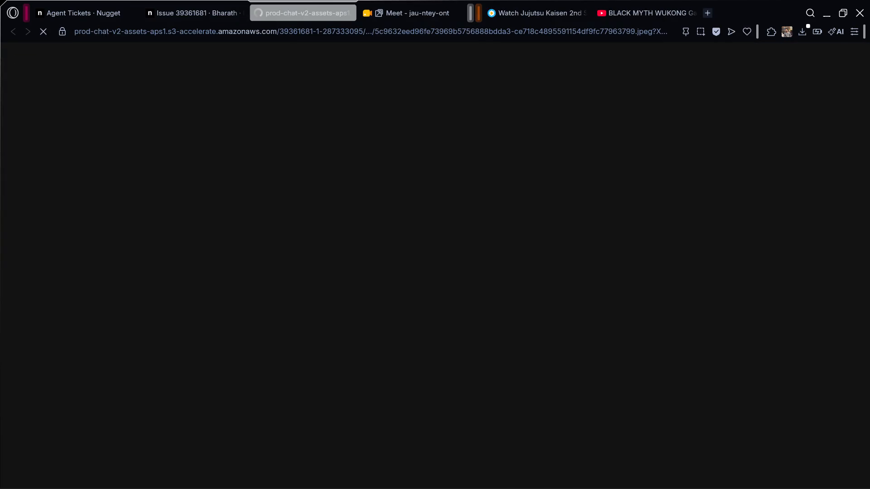
left_click(350, 18)
left_click(350, 13)
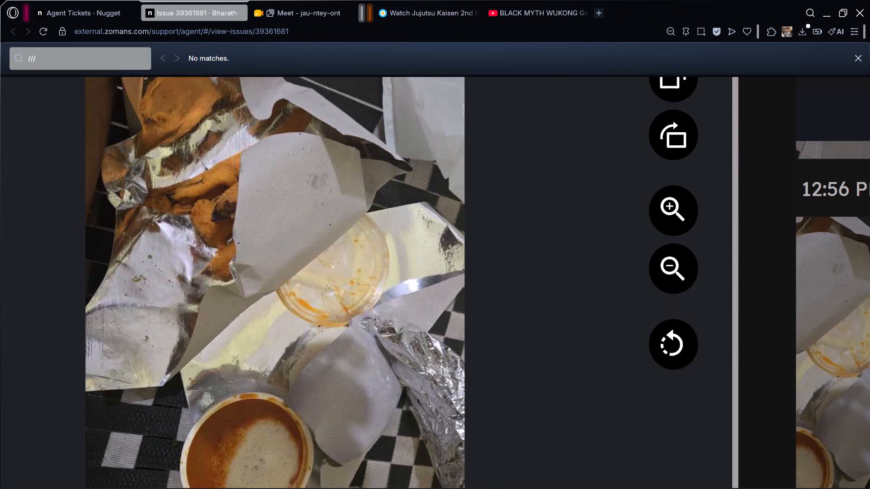
key("ctrl+minus")
key("ctrl+minus")
key("ctrl+minus")
key("ctrl+minus")
key("ctrl+minus")
key("ctrl+plus")
key("ctrl+plus")
key("ctrl+plus")
key("ctrl+plus")
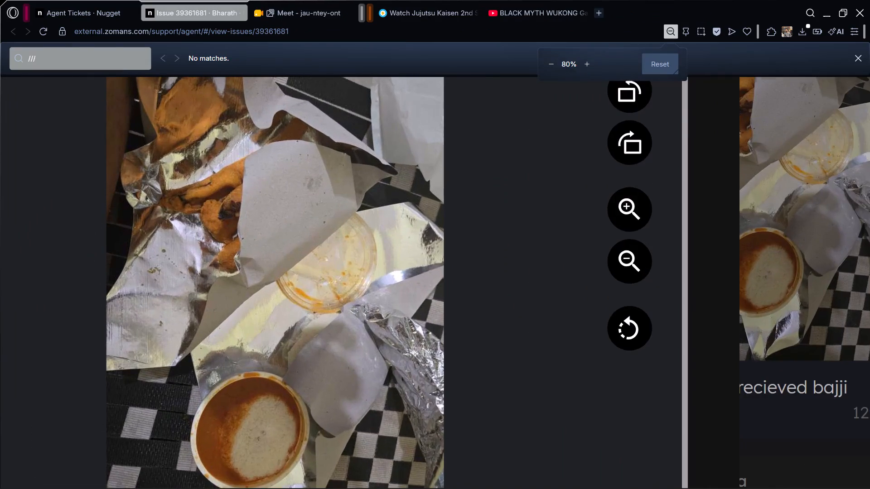
key("ctrl+plus")
key("ctrl+plus")
scroll(384, 79, "left", 1)
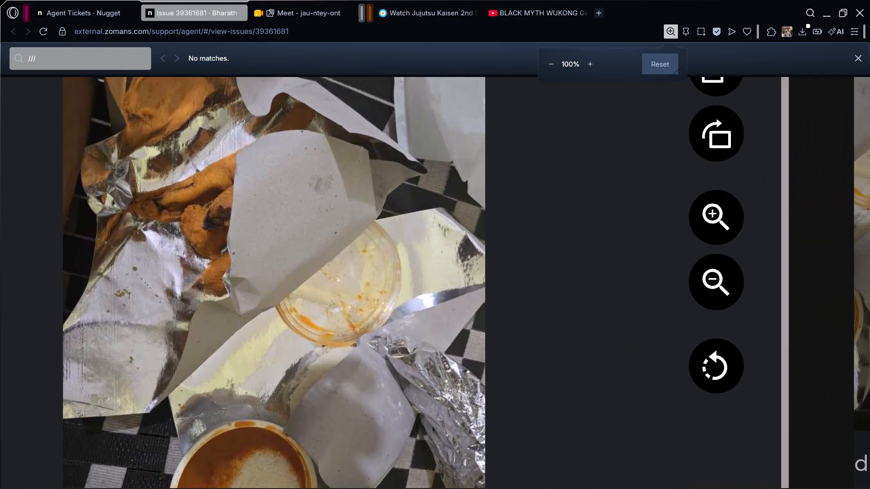
key("ctrl+minus")
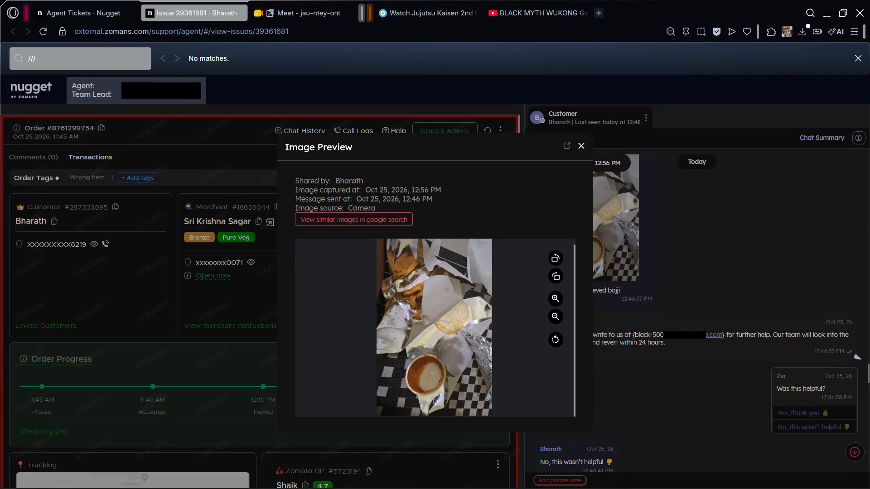
left_click(857, 61)
left_click(585, 131)
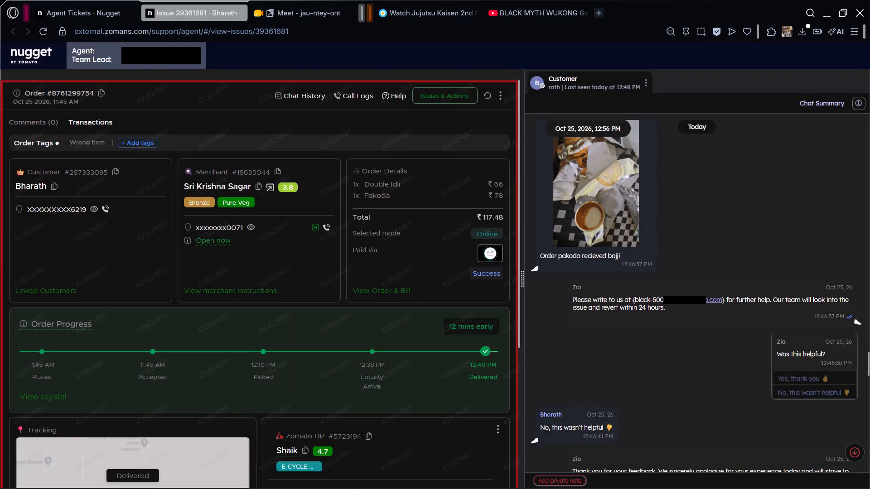
Reopen the customer's food photo from the chat to recheck the received item, and close the preview.
left_click(100, 0)
left_click(214, 0)
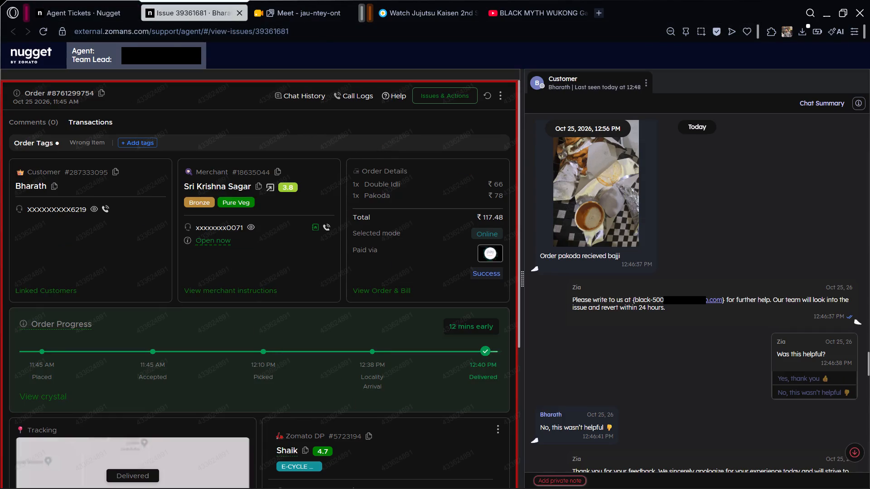
left_click(556, 205)
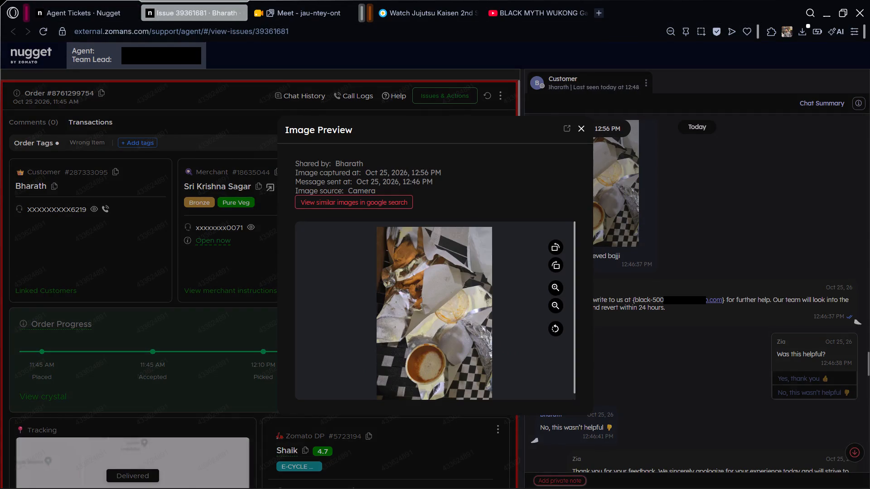
left_click(574, 132)
left_click(580, 129)
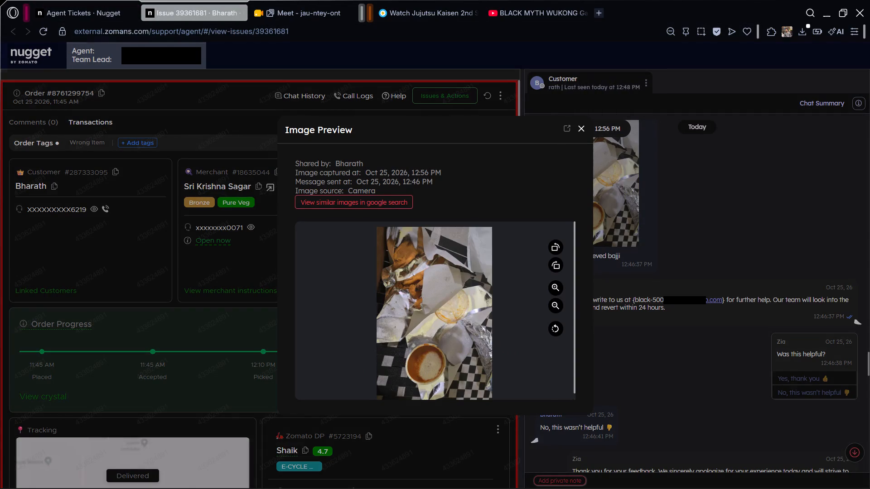
left_click(454, 108)
left_click(454, 96)
left_click(416, 177)
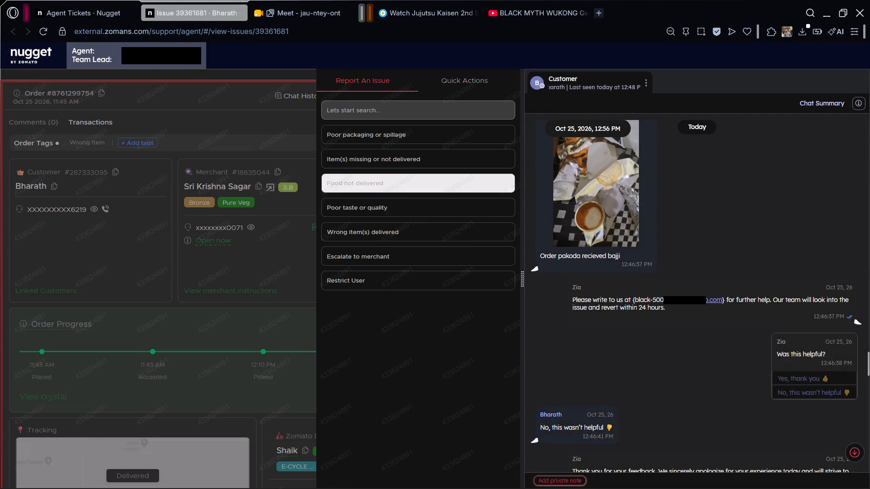
left_click(301, 156)
left_click(446, 102)
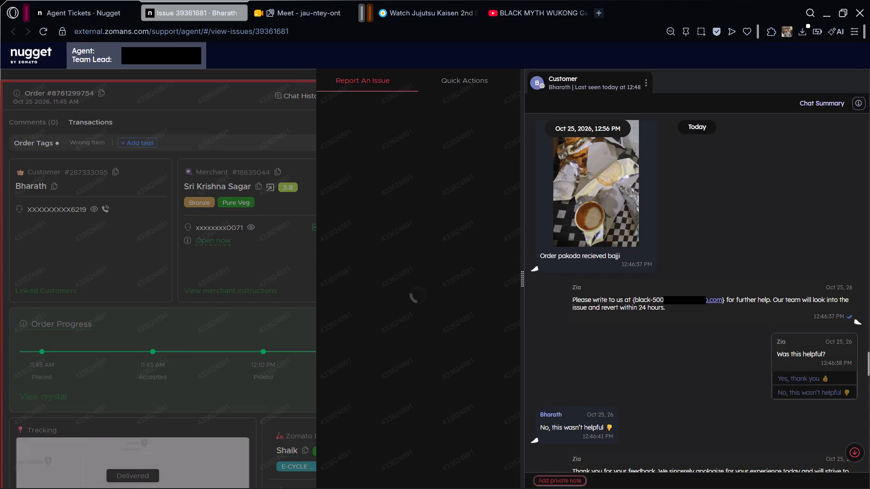
left_click(371, 152)
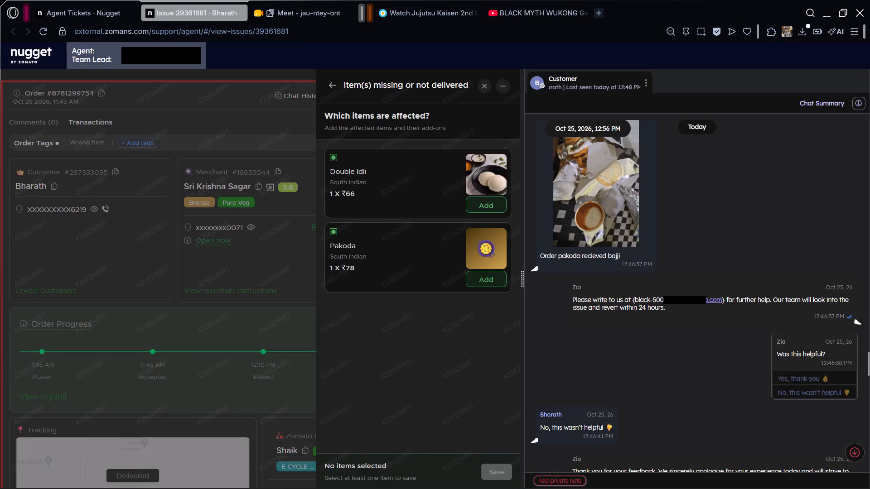
Inspect the customer's food photo up close against the ordered items, and close the preview and issue form without reporting anything.
left_click(567, 168)
left_click(578, 134)
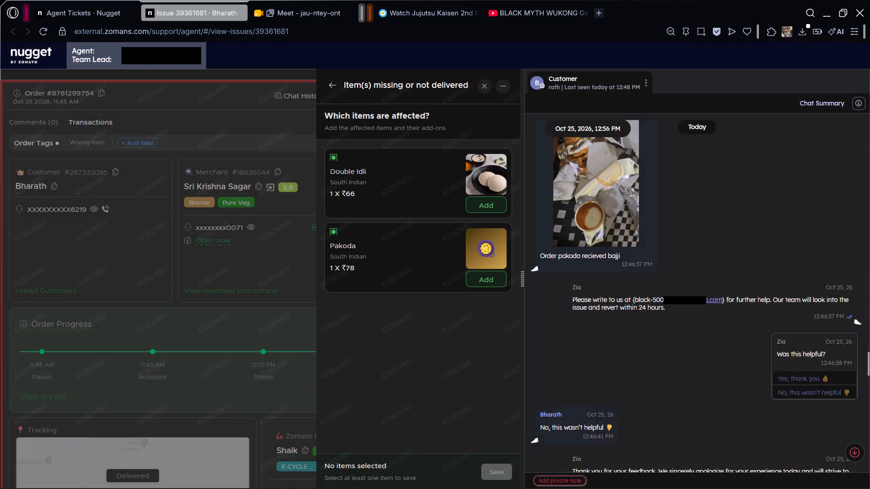
left_click(604, 177)
left_click(649, 180)
left_click_drag(594, 138, 589, 133)
left_click(582, 125)
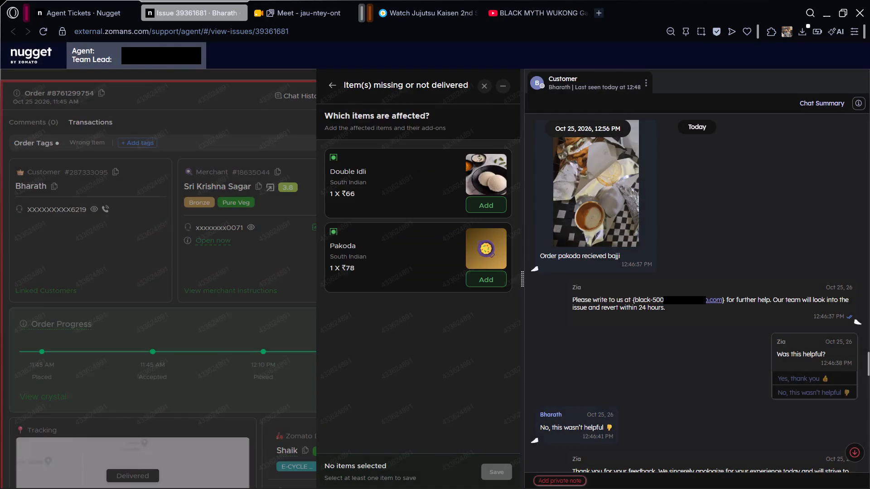
left_click(626, 213)
scroll(517, 253, "right", 2)
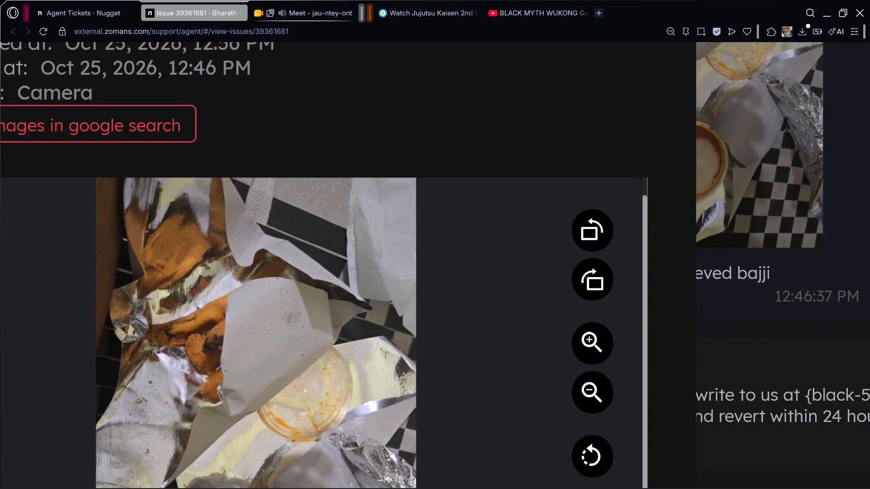
scroll(506, 259, "right", 3)
scroll(408, 302, "down", 1)
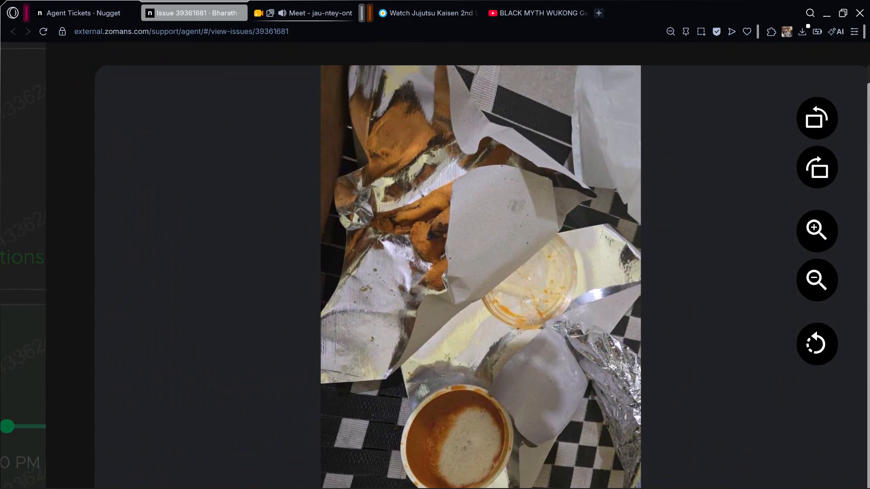
scroll(408, 302, "down", 1)
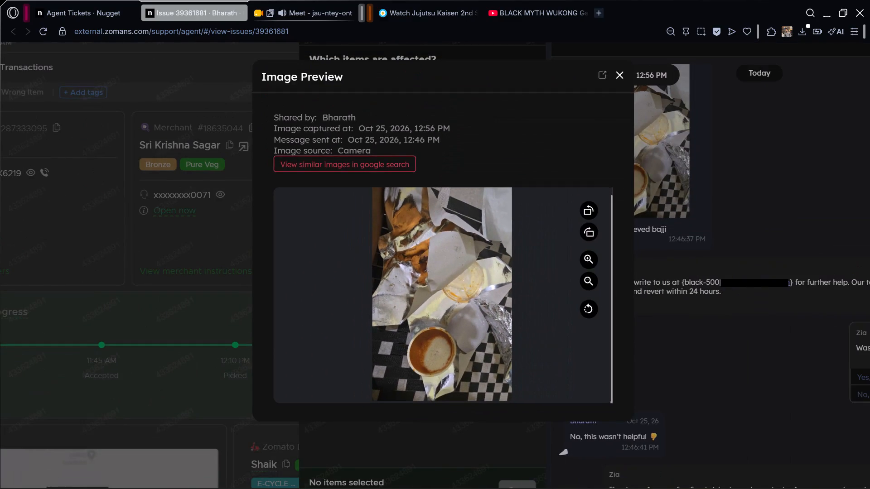
left_click(574, 131)
left_click(585, 129)
left_click(253, 220)
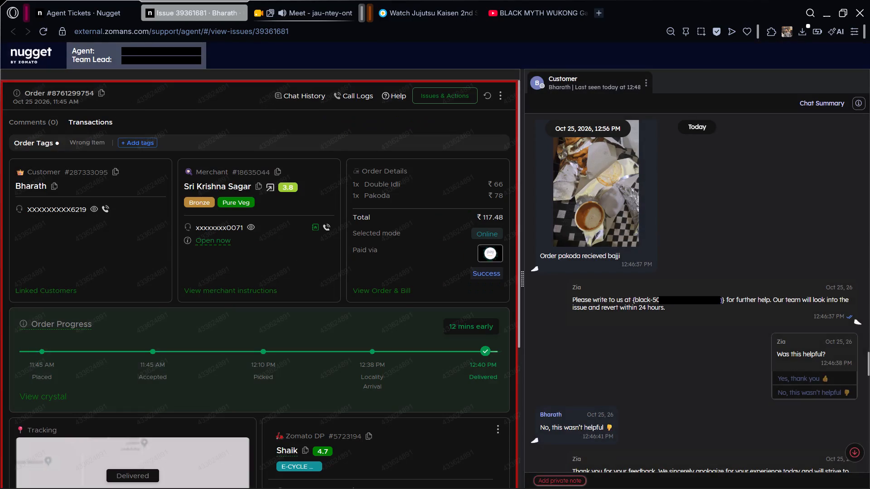
Place a callback call to the merchant Sri Krishna Sagar about the order.
left_click(325, 225)
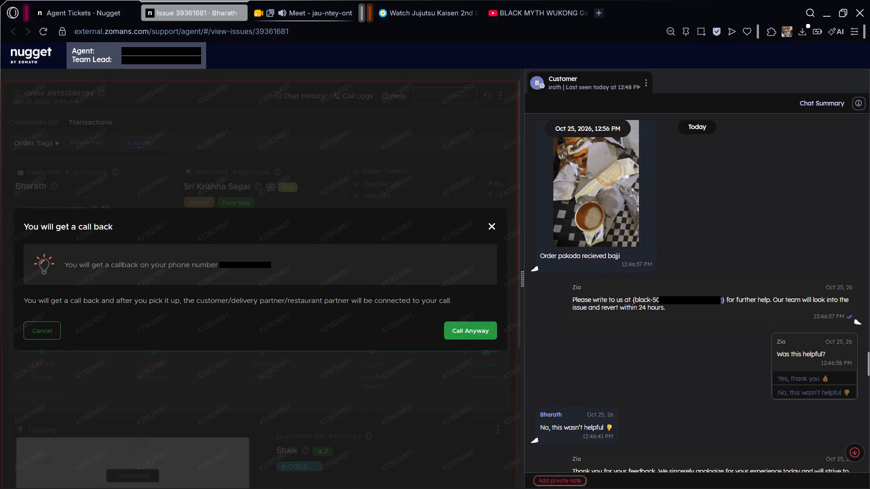
left_click(481, 332)
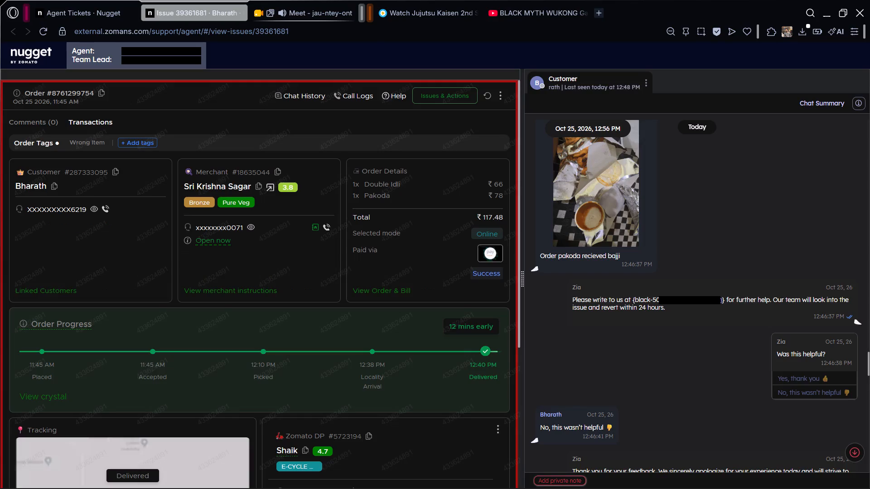
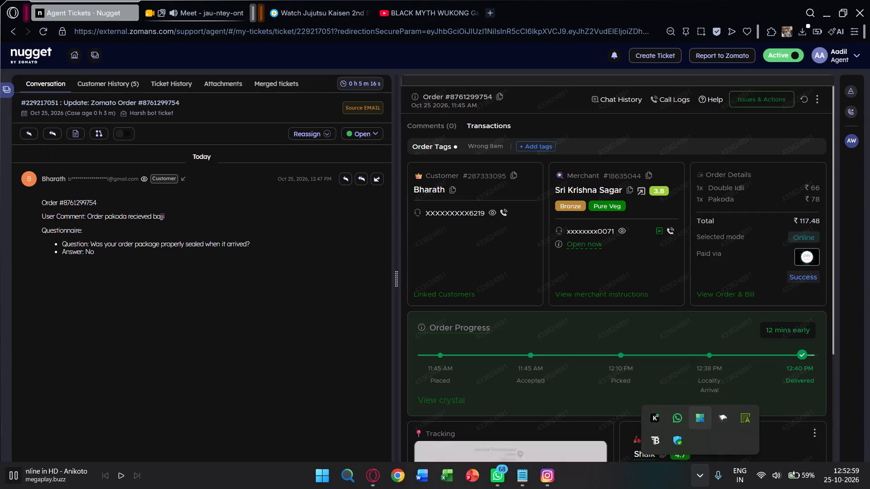
Open Microsoft PC Manager, run PC boost to free up resources, and close its window.
left_click(702, 418)
left_click(534, 219)
left_click(528, 228)
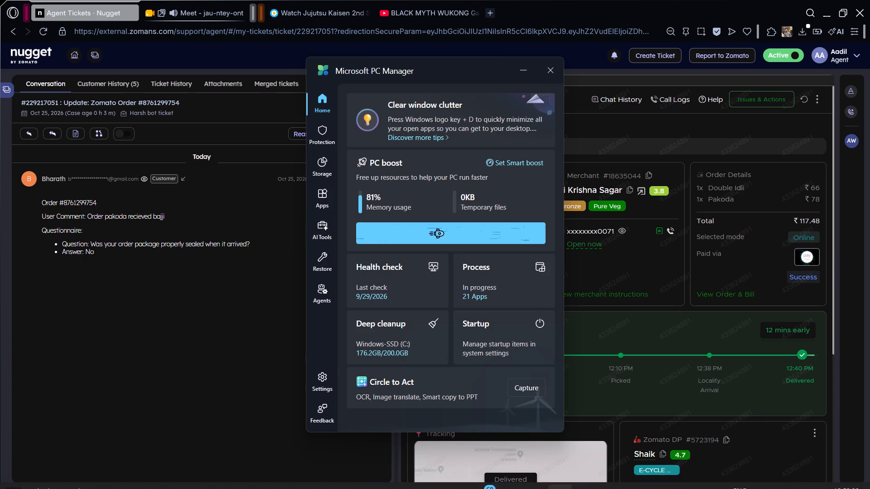
left_click(542, 86)
left_click(547, 82)
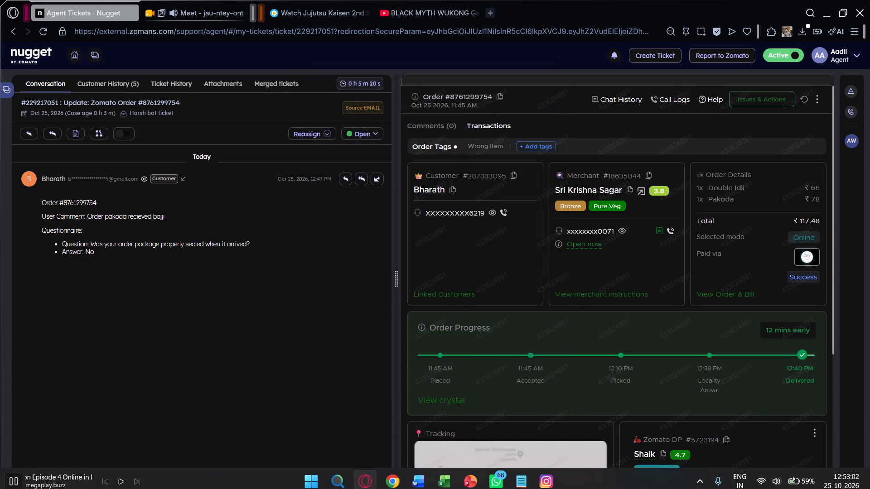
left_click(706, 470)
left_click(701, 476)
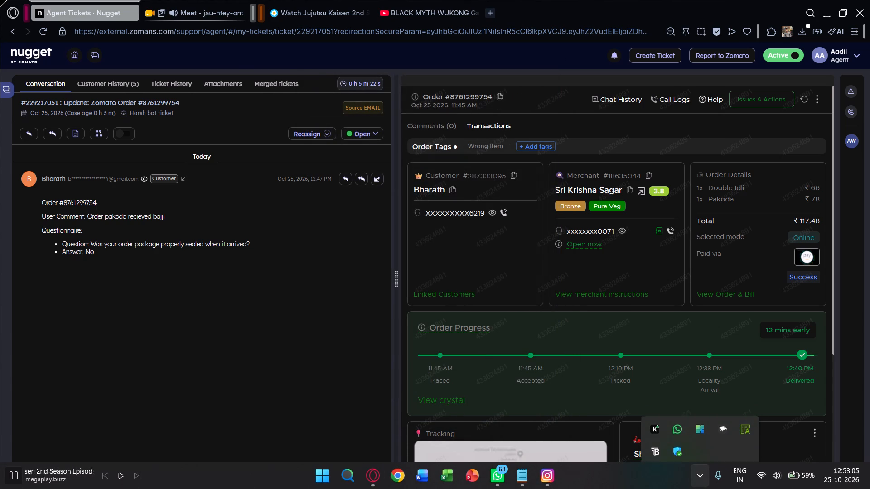
Switch to the Instagram app.
left_click(562, 477)
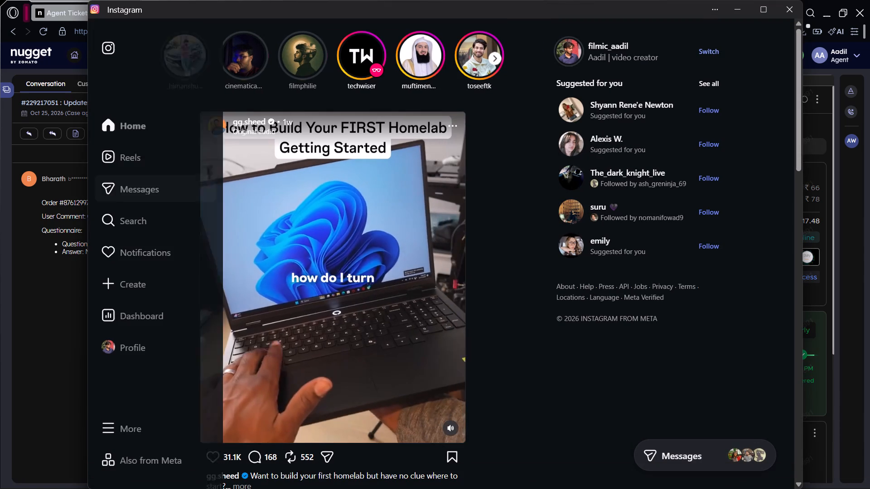
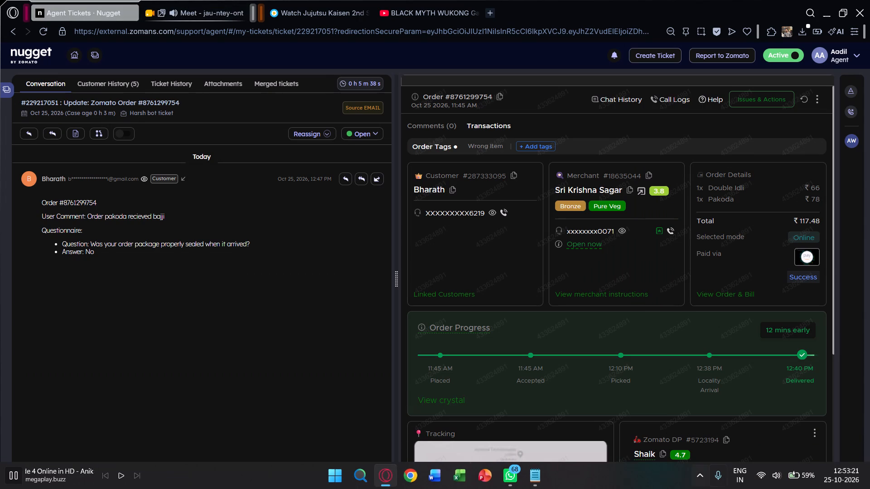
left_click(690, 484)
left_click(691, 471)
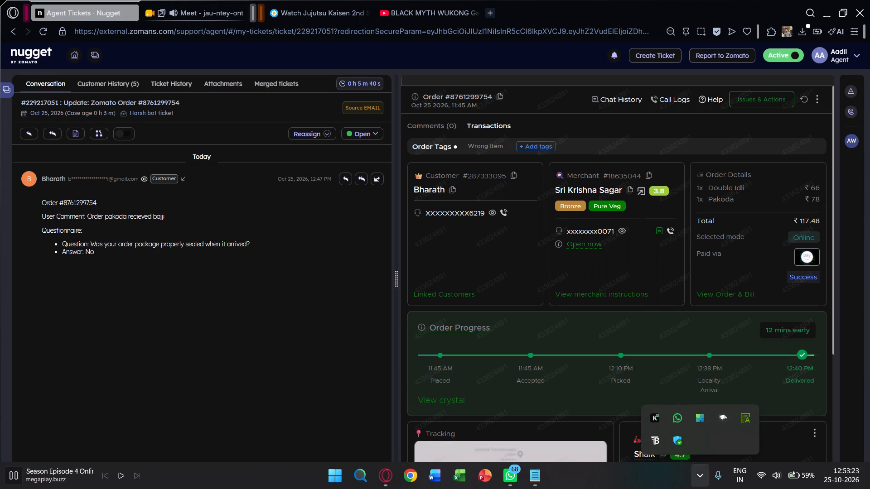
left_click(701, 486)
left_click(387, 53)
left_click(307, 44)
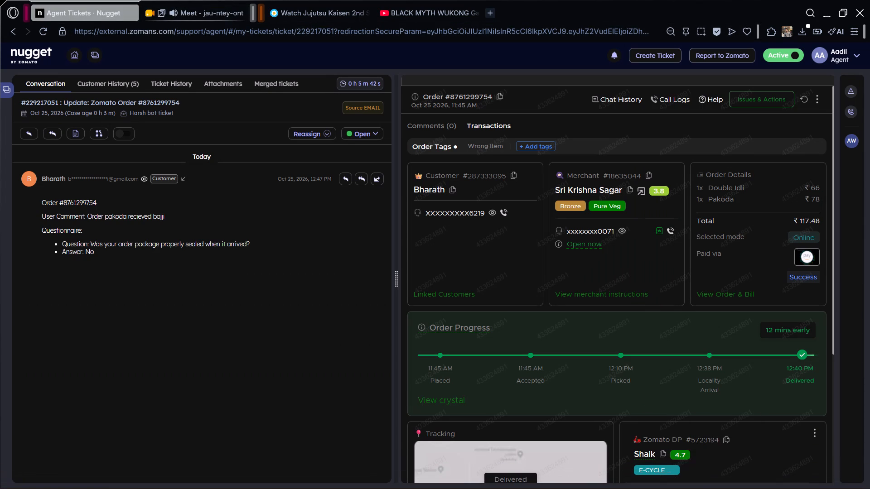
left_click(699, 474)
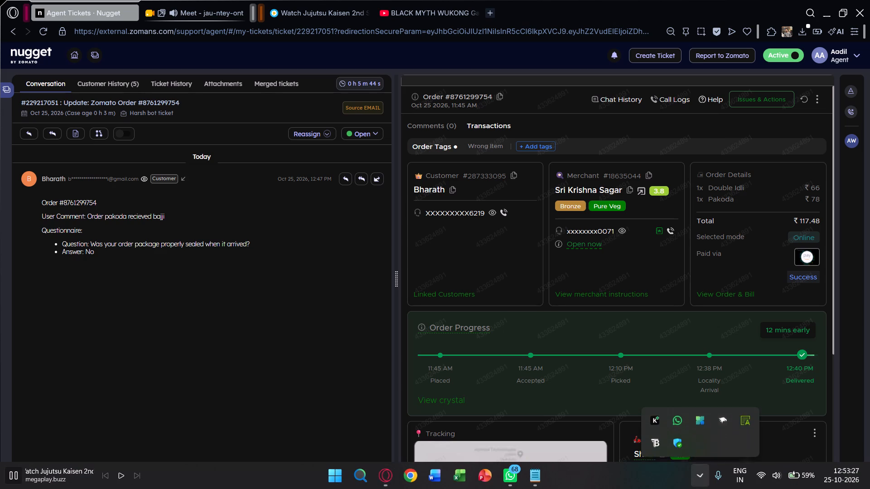
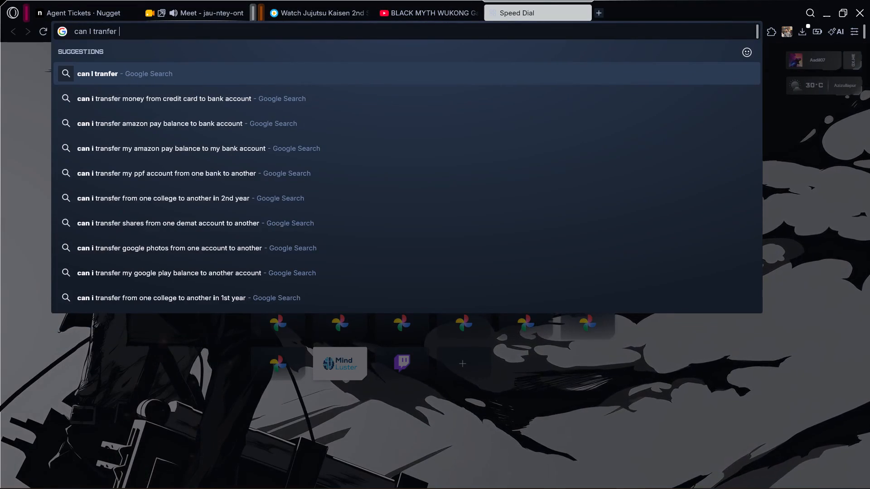
Search Google for "can i transfer money from amazon wallet to my bank account".
type("moa")
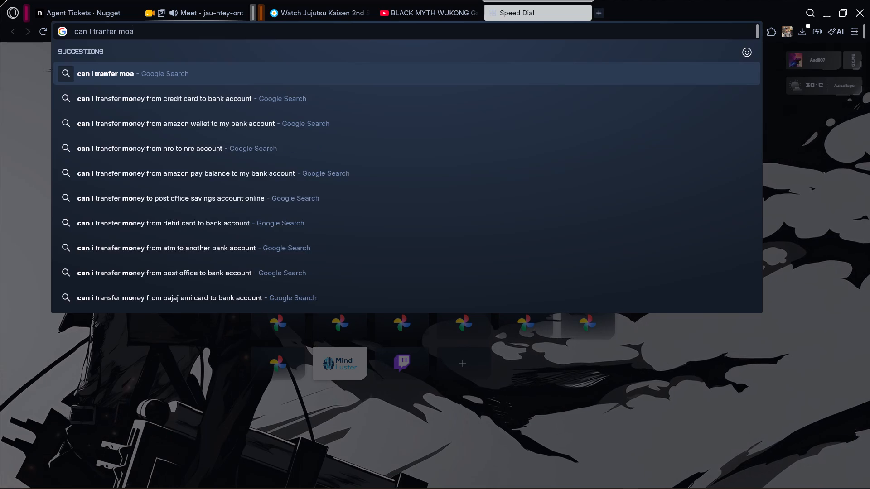
key("BackSpace")
type("ney fro")
key("space")
key("BackSpace")
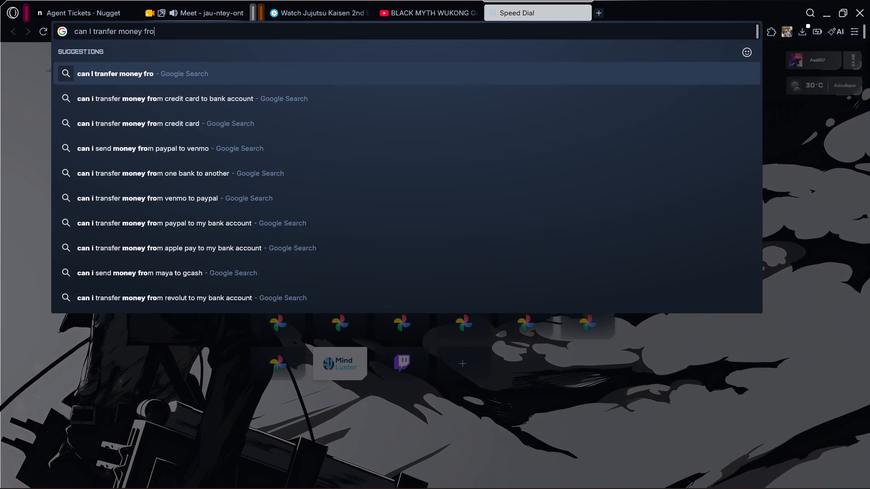
type("m amazo")
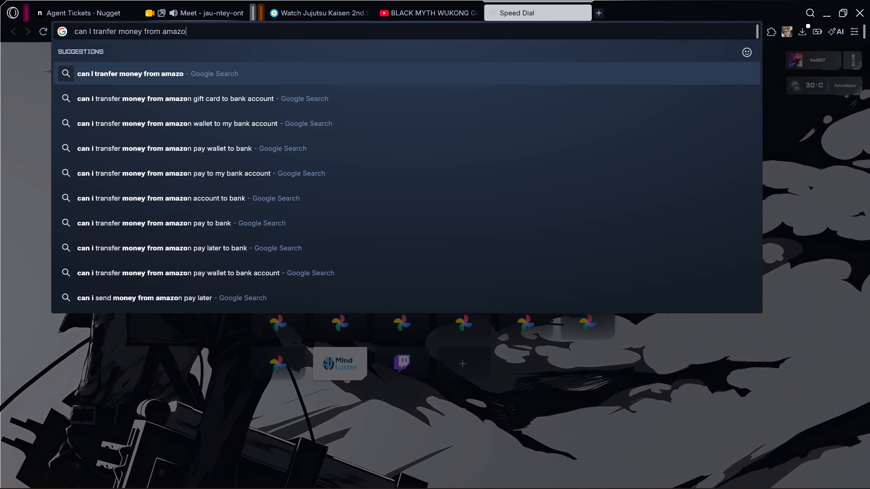
key("Down")
key("Down")
key("Return")
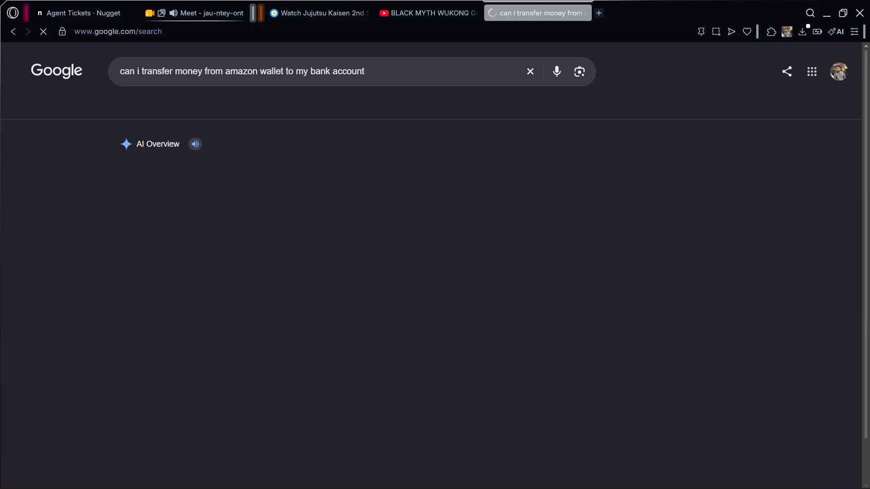
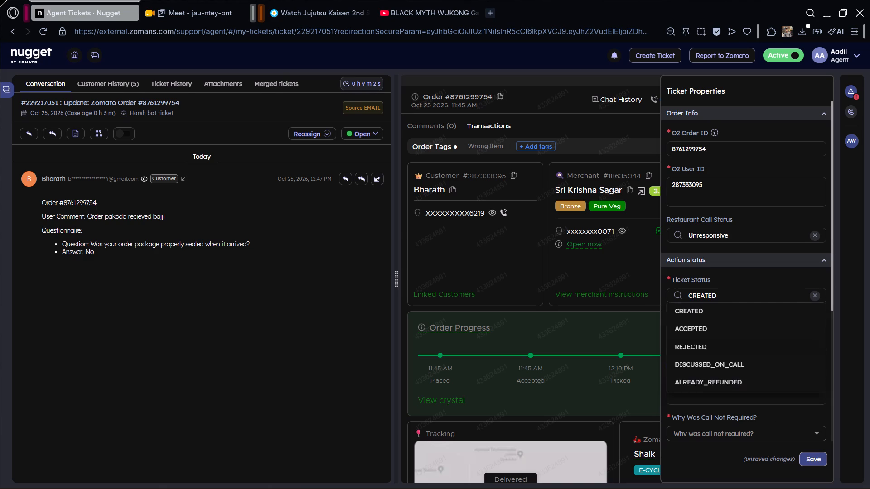
Complete the ticket properties with a Harsh Bot refund amount of 0, a reason why the call was not required, and the Are Properties Filled field.
key("0")
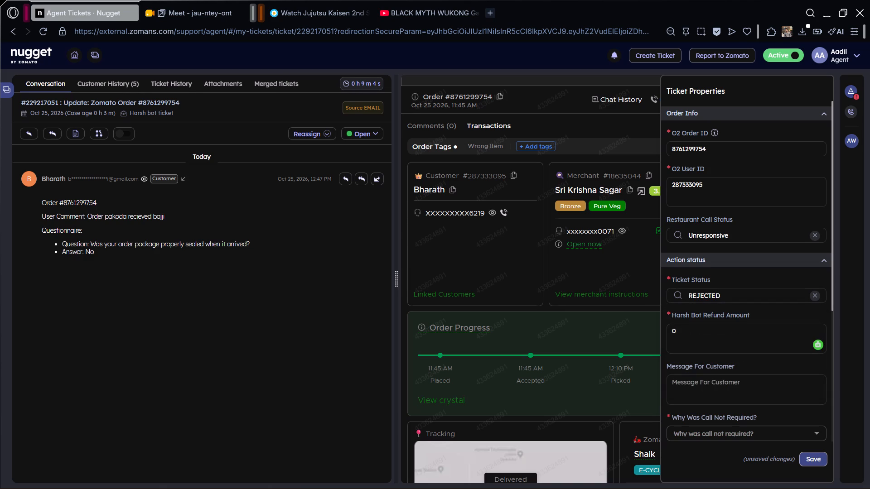
scroll(869, 230, "down", 3)
scroll(862, 222, "up", 1)
scroll(860, 222, "down", 1)
scroll(860, 222, "up", 1)
scroll(860, 222, "down", 2)
scroll(855, 226, "up", 2)
scroll(711, 233, "down", 5)
left_click(716, 222)
scroll(707, 277, "down", 5)
left_click(699, 340)
left_click(699, 377)
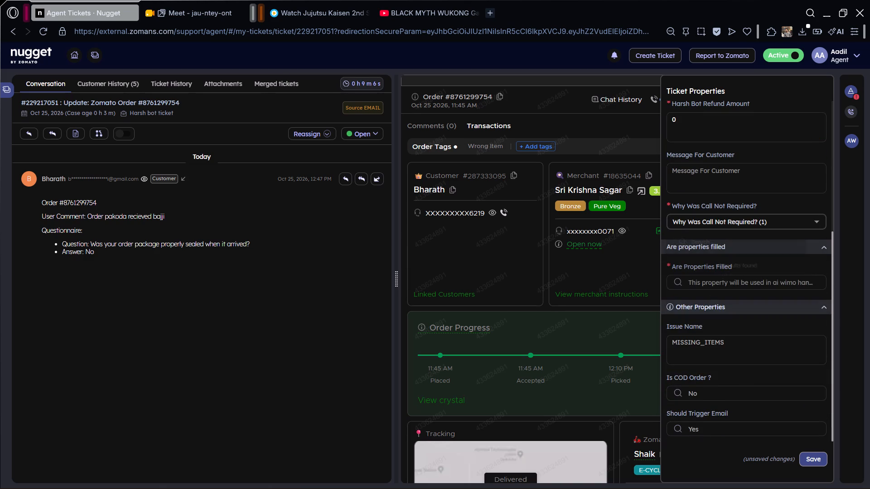
left_click(698, 286)
left_click(681, 296)
left_click(842, 101)
left_click(846, 94)
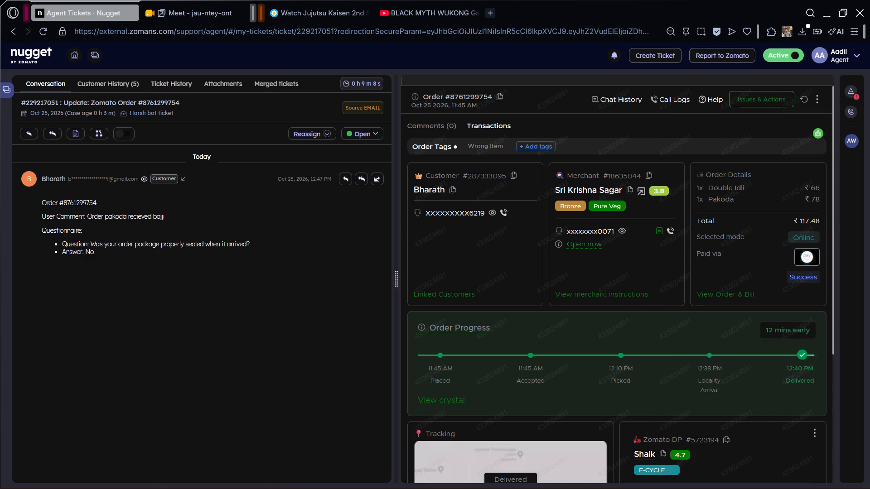
left_click(817, 96)
left_click(628, 195)
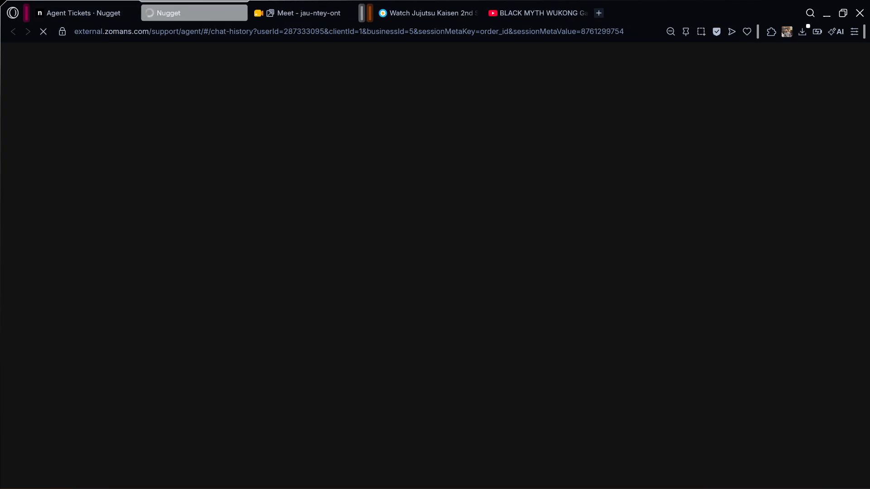
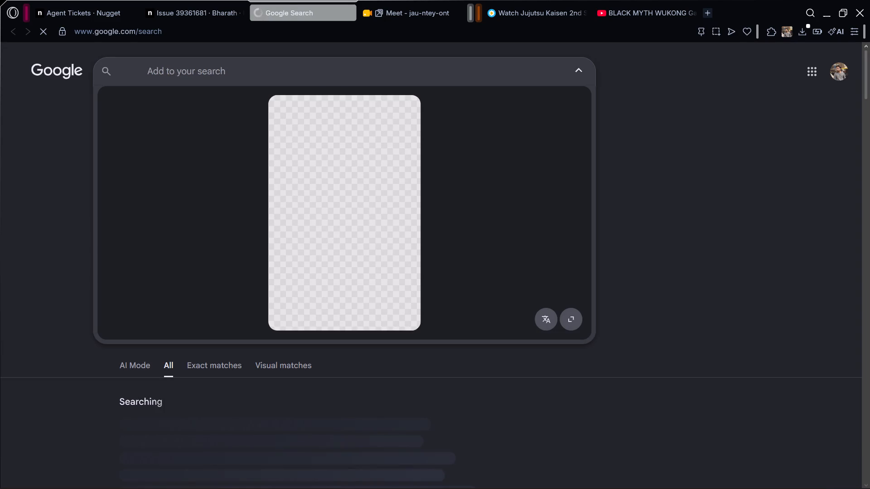
Examine the image search overview and matching photos for the customer's food picture.
scroll(204, 360, "down", 2)
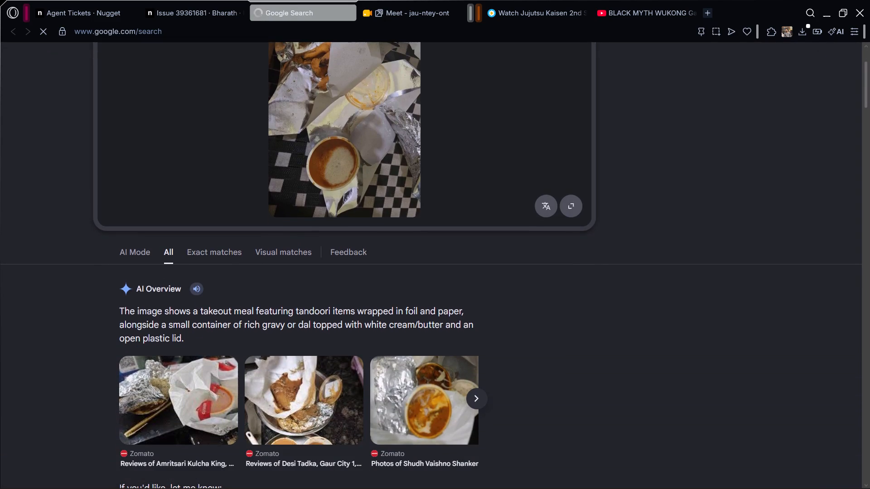
scroll(419, 259, "up", 1)
scroll(533, 410, "up", 2)
scroll(520, 350, "down", 1)
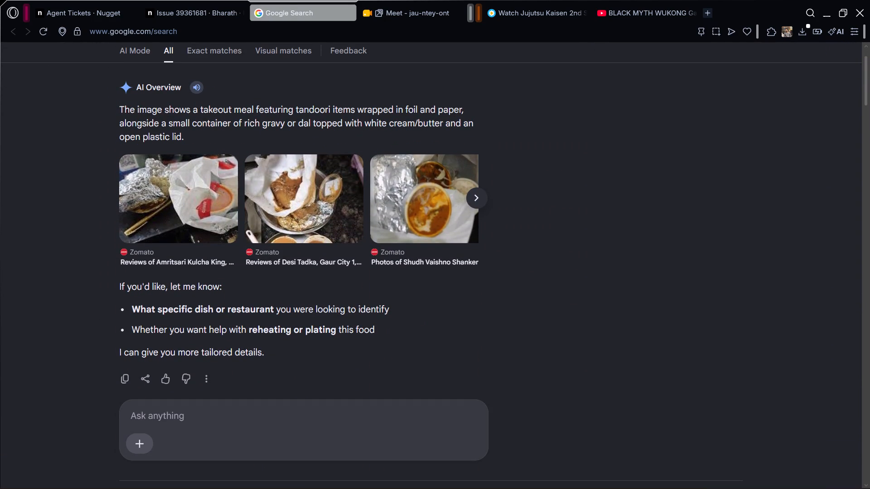
scroll(377, 132, "up", 2)
scroll(377, 132, "down", 1)
scroll(377, 132, "up", 4)
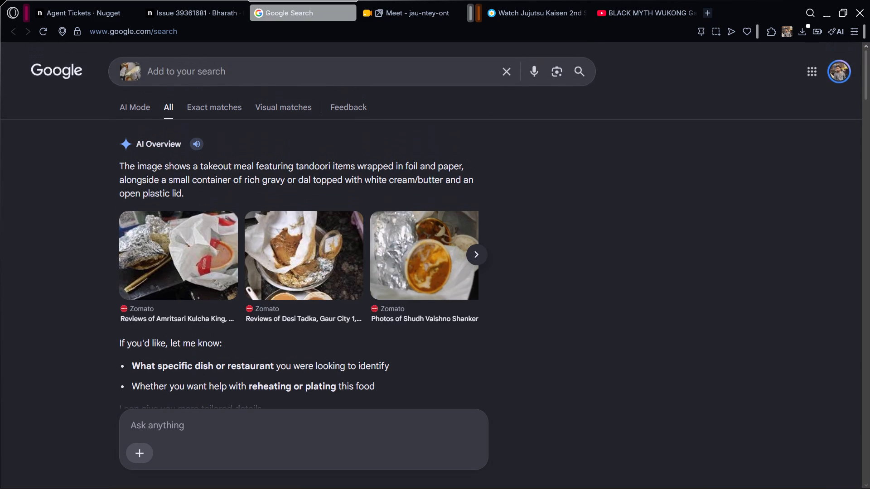
scroll(286, 119, "down", 1)
Refine the image search of the customer's food photo with the question "is this pakoda or bhaji".
left_click(227, 63)
scroll(227, 63, "up", 2)
scroll(227, 63, "down", 1)
scroll(227, 64, "up", 3)
left_click(227, 65)
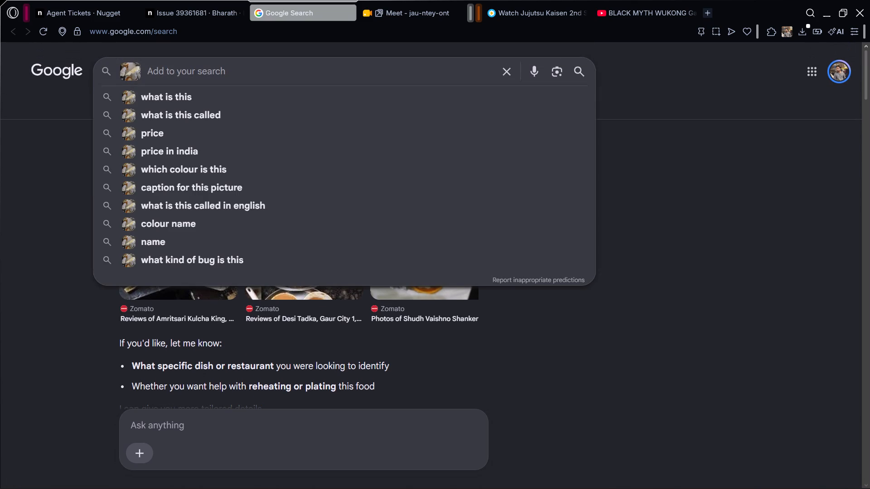
type("is thos")
key("space")
key("BackSpace")
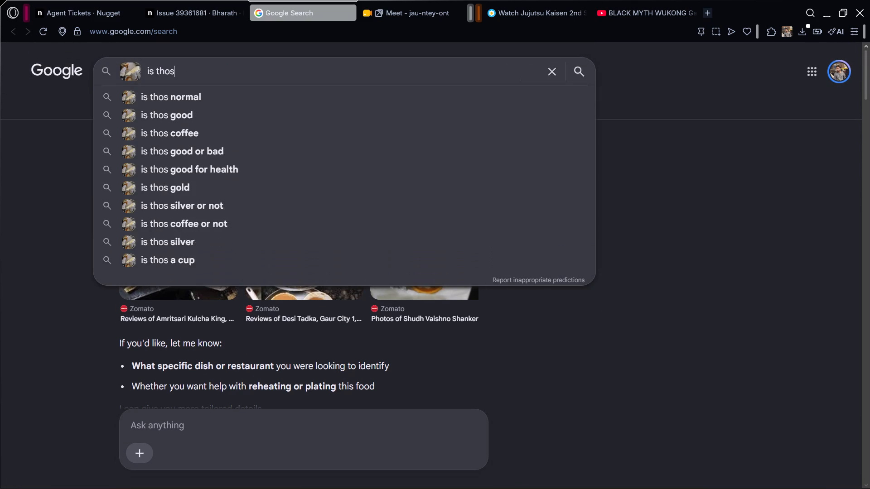
key("BackSpace")
key("BackSpace")
type("is pakoda or bhaji")
key("Return")
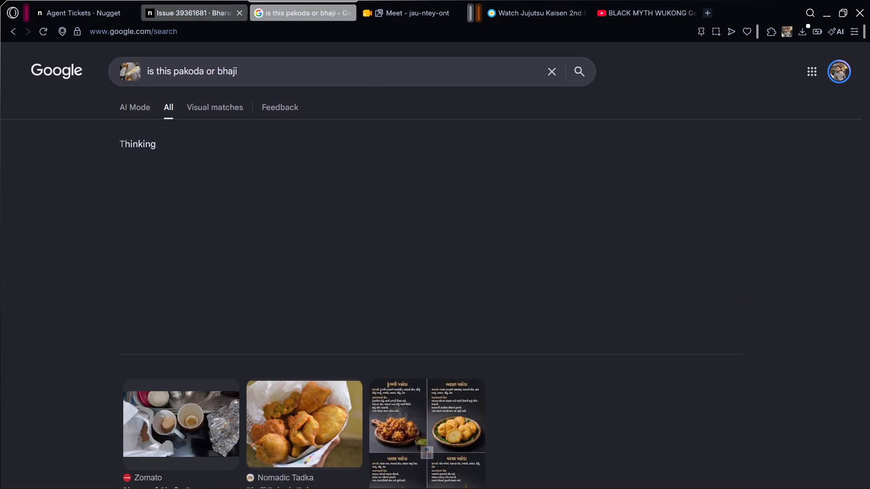
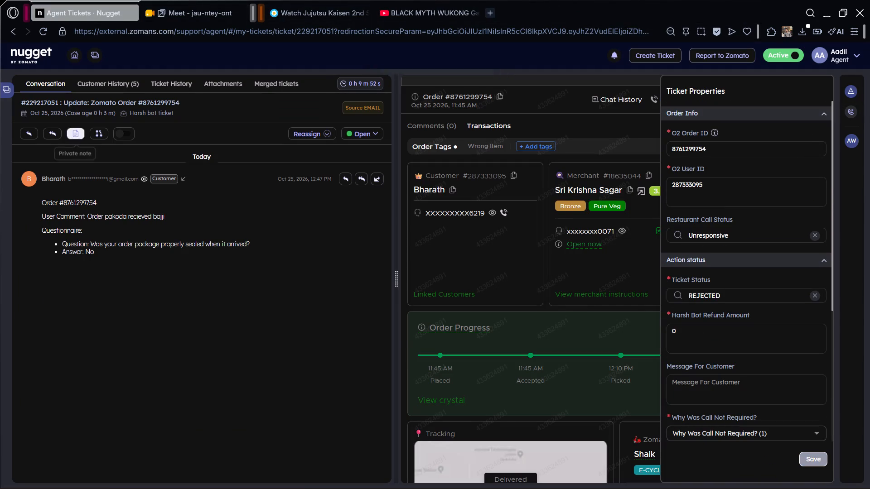
Copy the wrong-item template with the "unable to verify abt item" resolution from the Notepad templates into the ticket's private note.
left_click(396, 258)
key("alt+Tab")
scroll(320, 291, "down", 5)
scroll(315, 298, "up", 1)
scroll(315, 298, "down", 2)
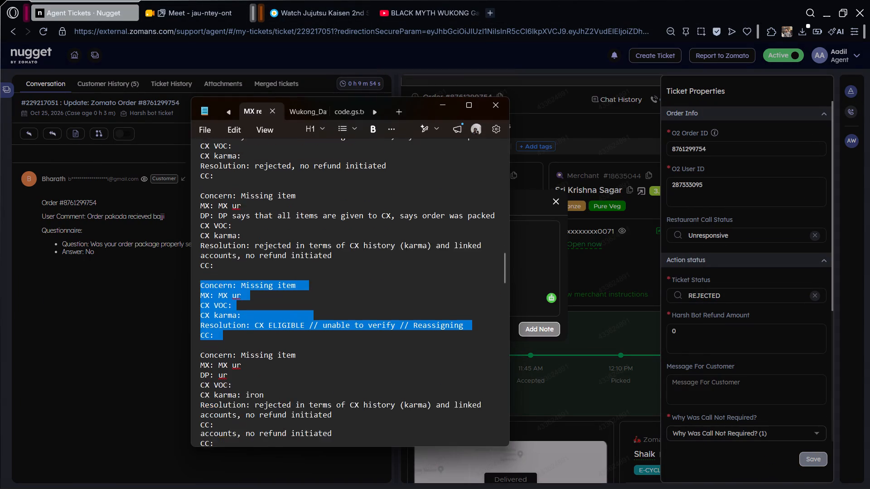
scroll(315, 298, "down", 3)
scroll(314, 300, "up", 1)
scroll(314, 300, "down", 18)
scroll(312, 305, "up", 1)
scroll(312, 306, "down", 14)
left_click_drag(228, 443, 163, 372)
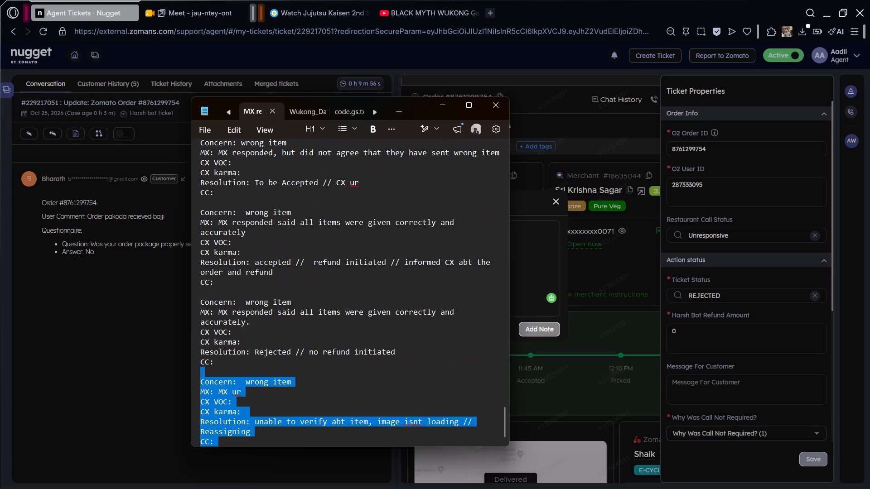
left_click_drag(163, 372, 161, 376)
key("ctrl+c")
left_click(519, 247, "ctrl")
key("ctrl+v")
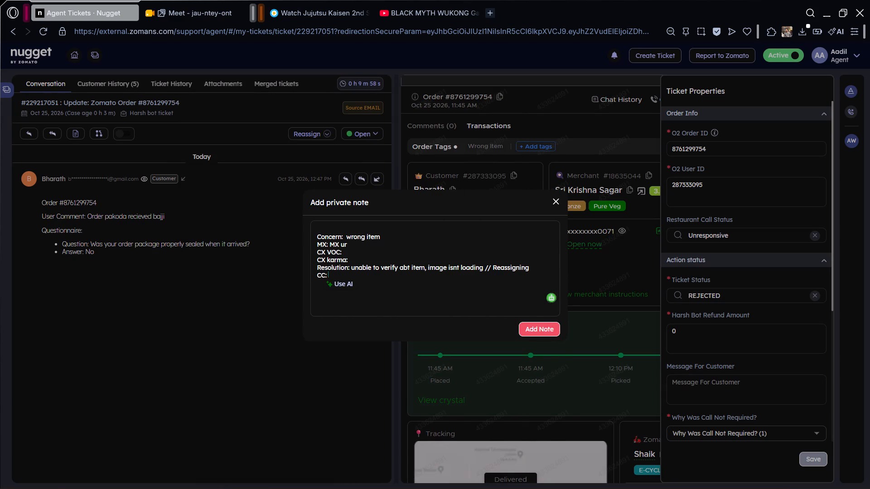
Replace "abt" with "the" in the private note's Resolution line.
left_click(410, 266)
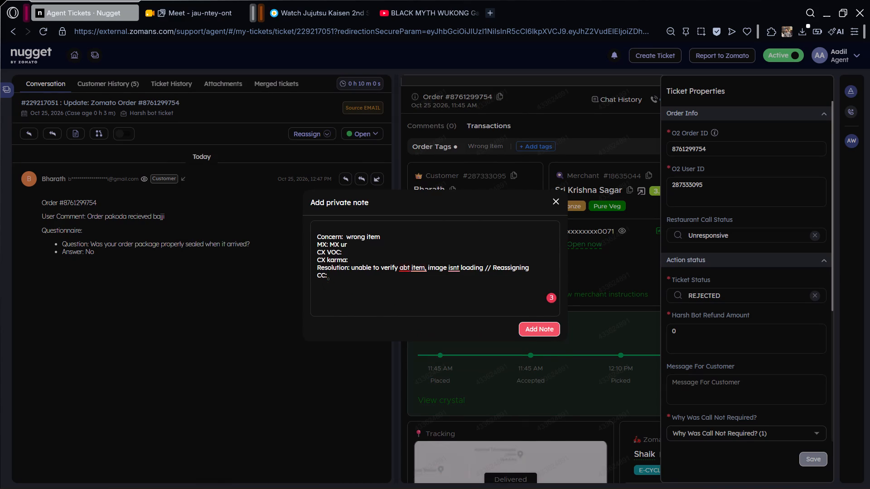
key("BackSpace")
key("BackSpace")
key("BackSpace")
key("BackSpace")
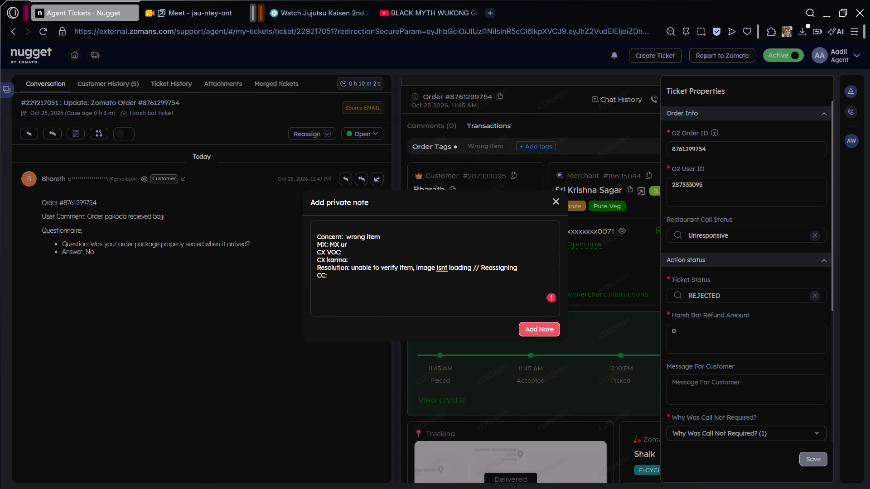
key("space")
type("the")
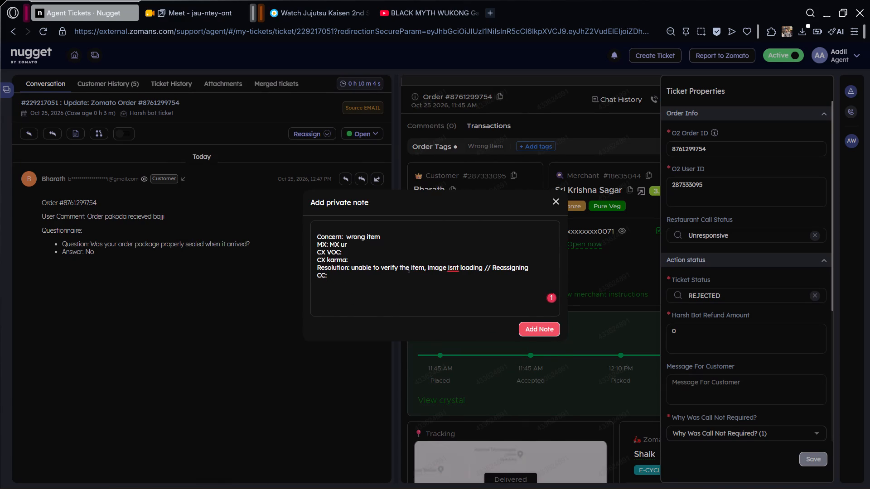
Delete "image isnt loading // Reassigning" from the Resolution line, leaving "unable to verify the item,".
left_click_drag(427, 265, 486, 264)
left_click(458, 265)
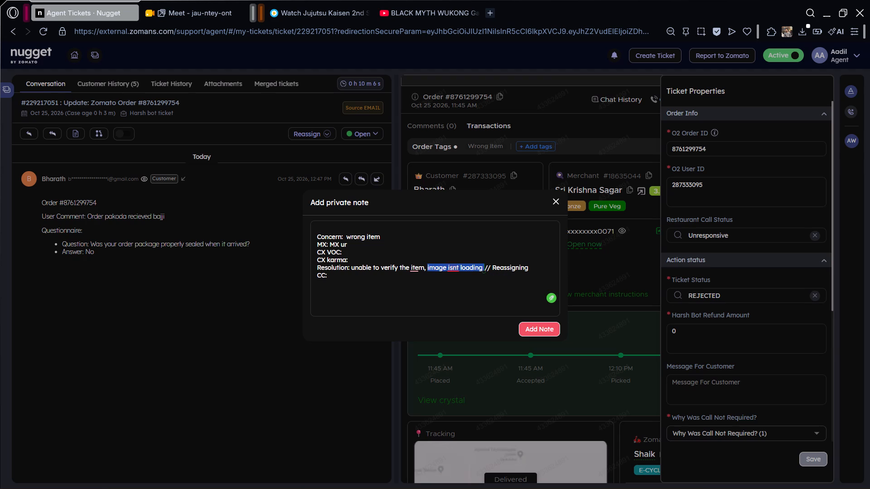
left_click_drag(426, 266, 534, 263)
key("BackSpace")
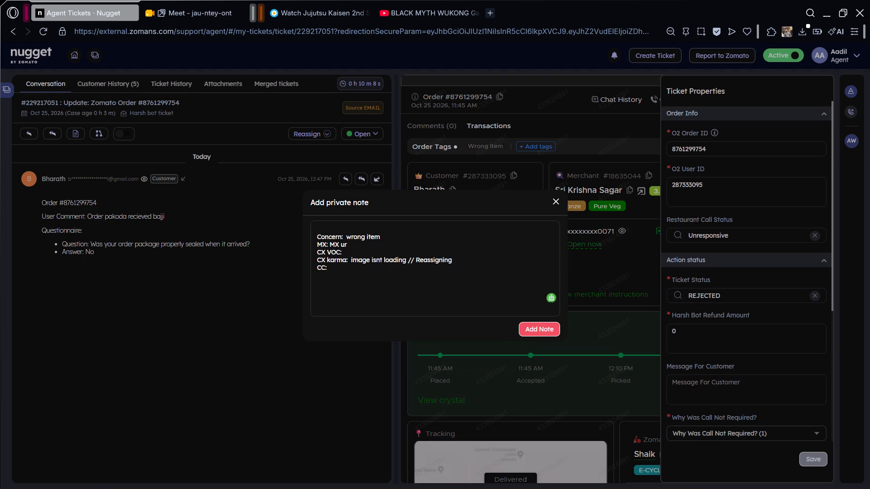
key("ctrl+x")
key("ctrl+z")
left_click(460, 264)
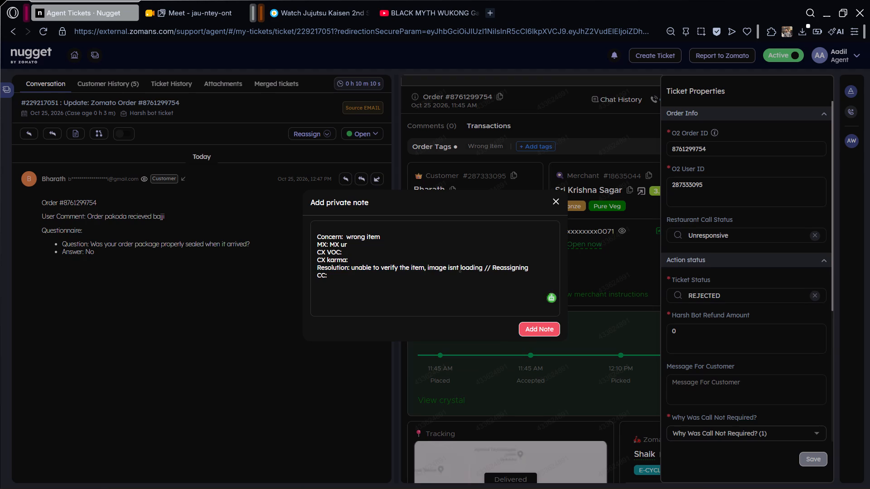
left_click_drag(429, 266, 528, 264)
left_click_drag(533, 264, 434, 263)
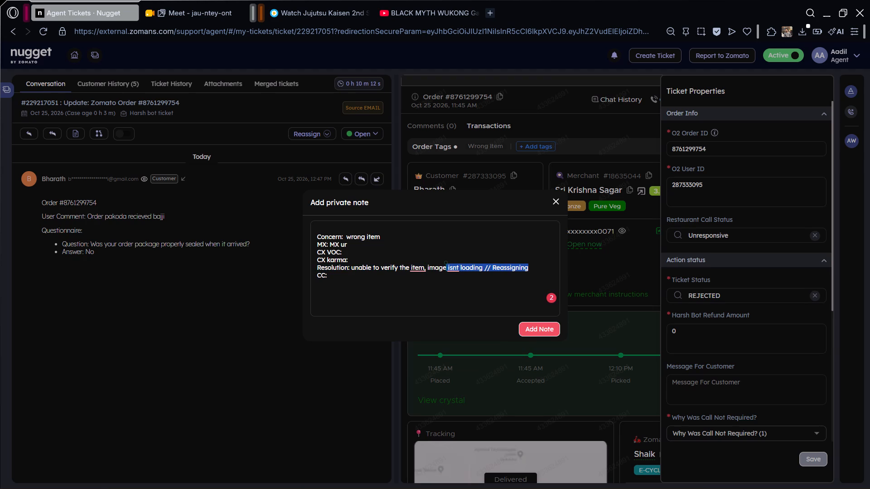
left_click_drag(434, 263, 428, 268)
key("BackSpace")
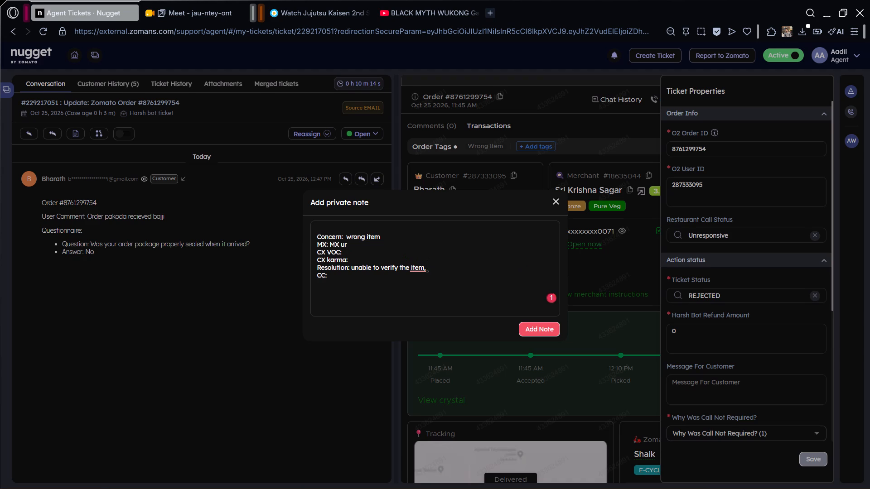
Fill in CC as 1 and CX karma as iron in the private note.
left_click(382, 277)
key("space")
type("1")
left_click(372, 260)
type("ir")
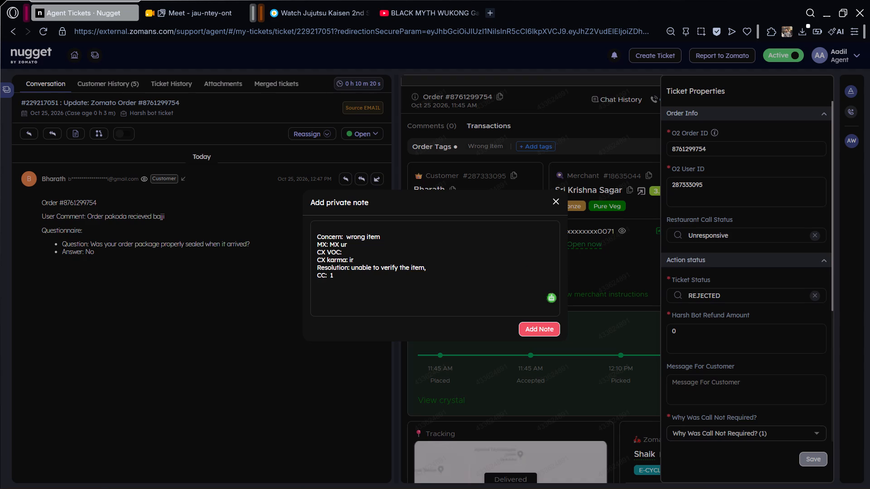
type("on")
Copy the customer's comment "Order pakoda recieved bajji" from the conversation into the private note's CX VOC line.
left_click(352, 249)
left_click(556, 203)
left_click_drag(179, 212, 90, 216)
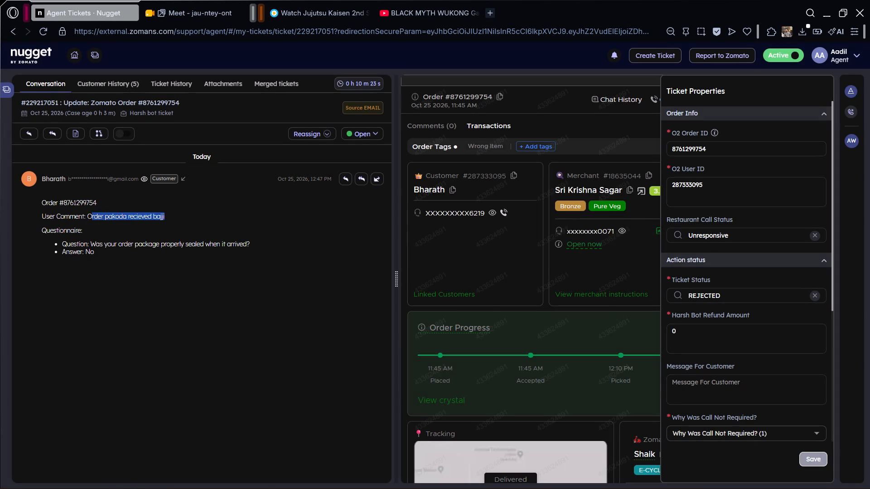
left_click_drag(90, 216, 88, 216)
key("ctrl+c")
left_click(72, 131, "ctrl")
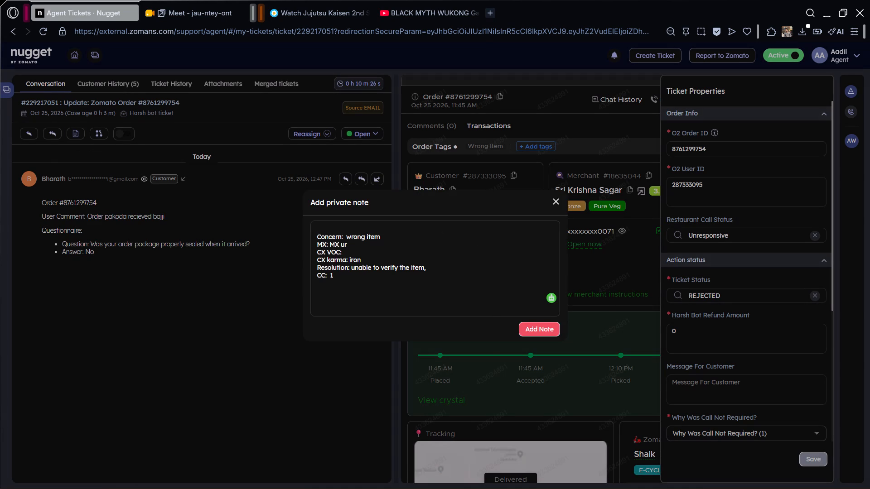
left_click(345, 246, "ctrl")
left_click(348, 251, "ctrl")
left_click(548, 237)
left_click(369, 248)
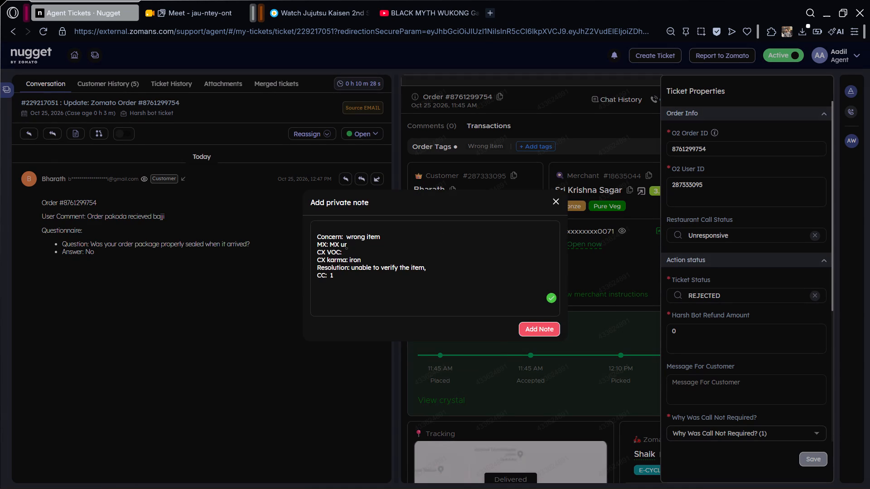
left_click(367, 253)
key("ctrl+v")
left_click(440, 269)
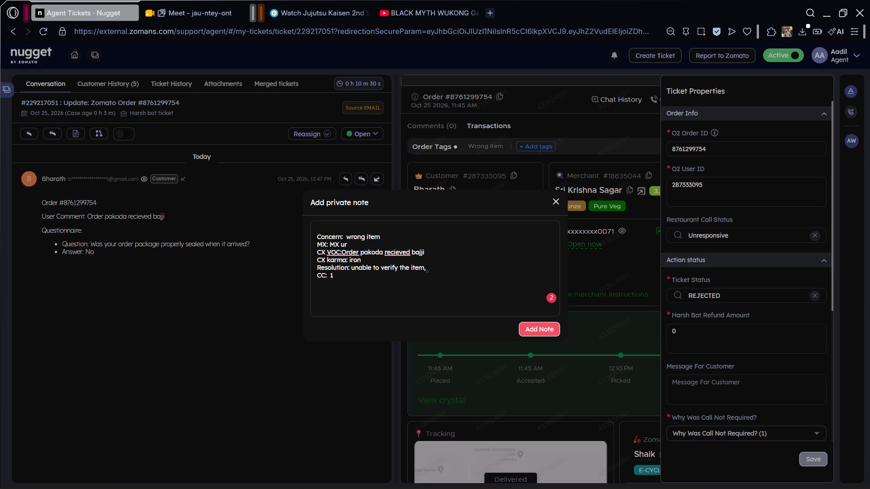
key("space")
In Notepad, change "abt" to "the" in the last wrong-item template's resolution and save the file.
key("alt+Tab")
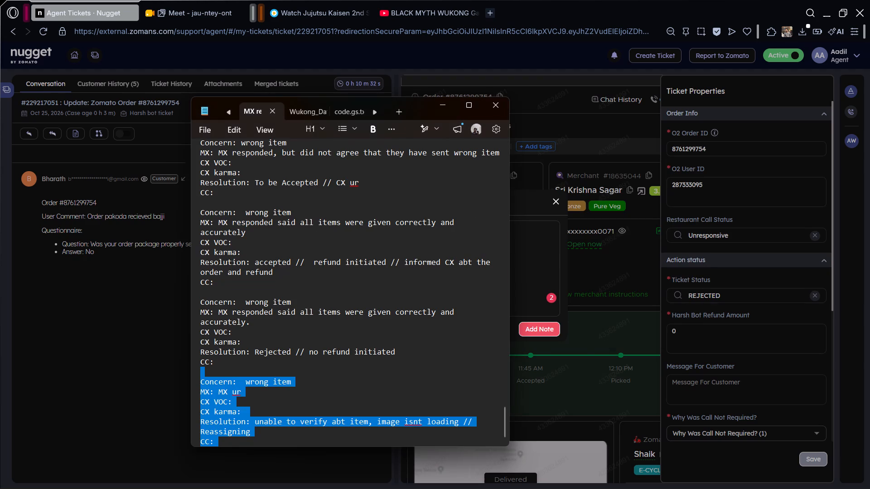
left_click(350, 418)
left_click(344, 422)
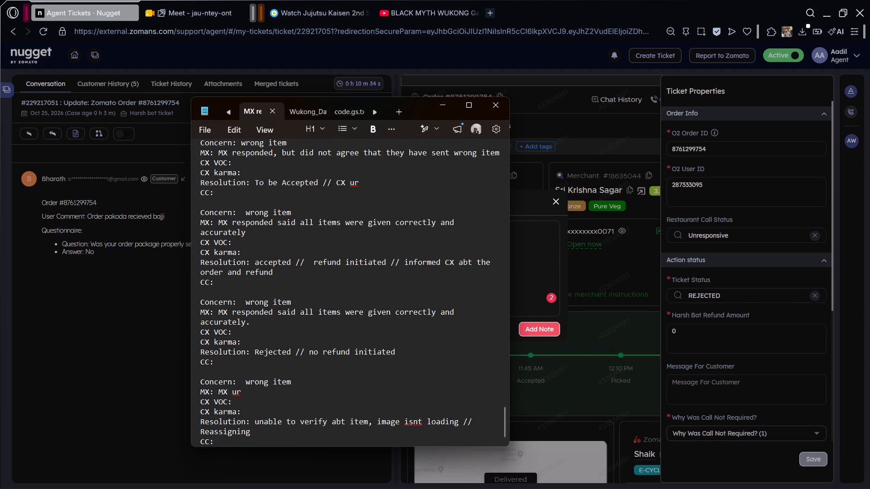
key("BackSpace")
key("BackSpace")
key("BackSpace")
type("the")
key("ctrl+s")
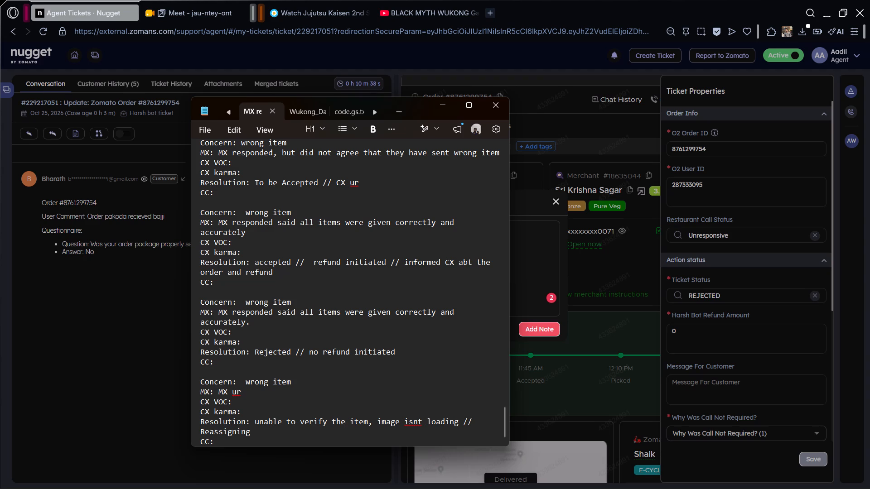
Append "Rejected // no refund initiated" from the preceding Notepad template to the note's Resolution line and add the note to the ticket.
left_click_drag(253, 352, 261, 351)
left_click_drag(261, 351, 416, 349)
key("ctrl+c")
left_click(532, 276)
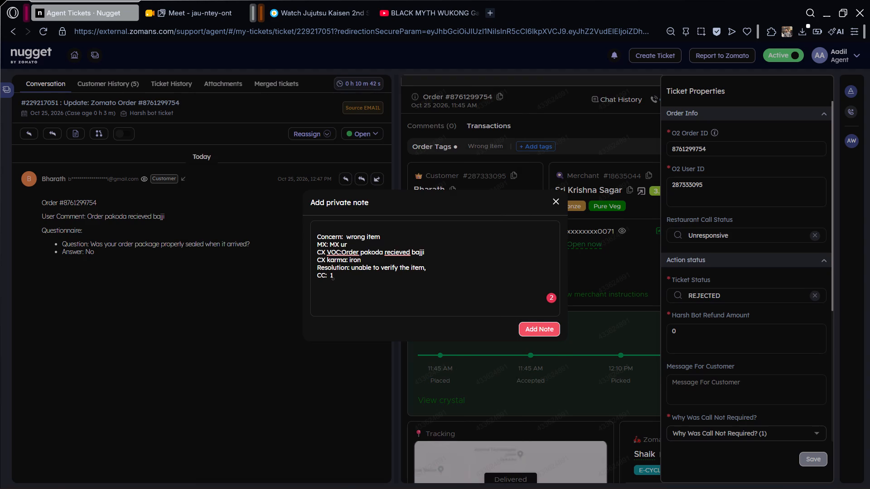
left_click(444, 269)
key("ctrl+v")
key("BackSpace")
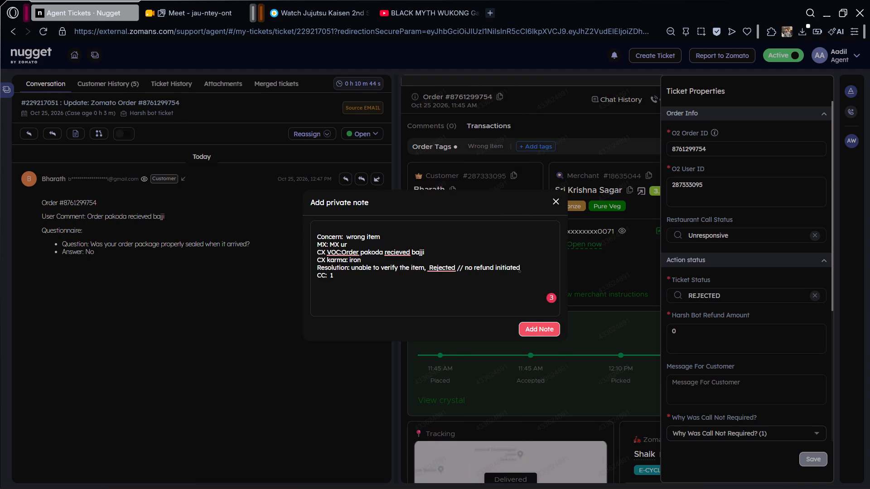
left_click(532, 326)
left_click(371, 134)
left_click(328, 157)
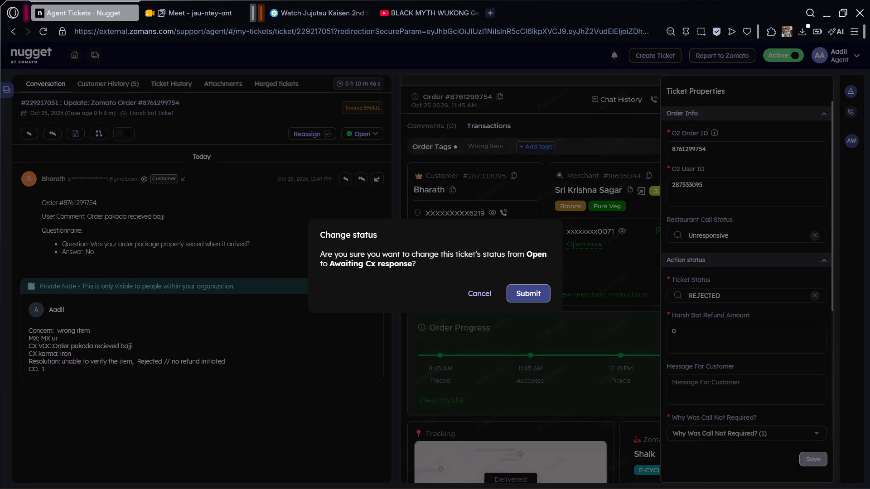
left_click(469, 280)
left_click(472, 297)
Change the open ticket's status to Cx has responded.
left_click(373, 138)
left_click(334, 176)
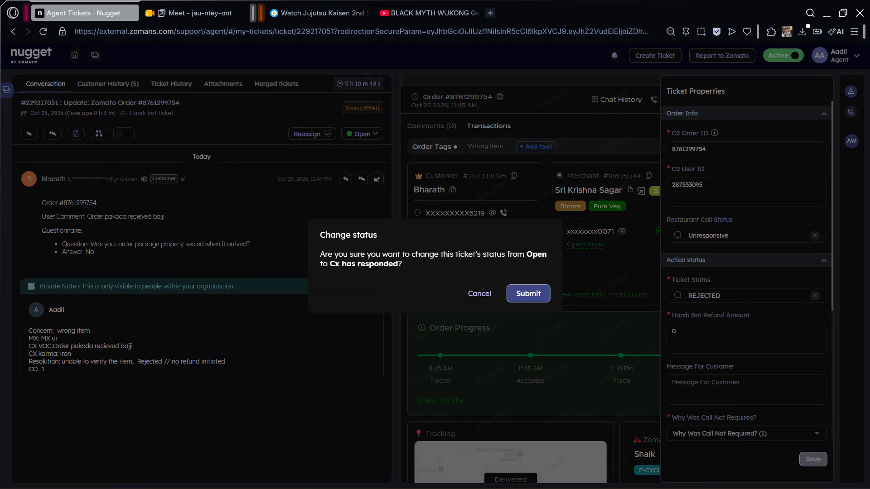